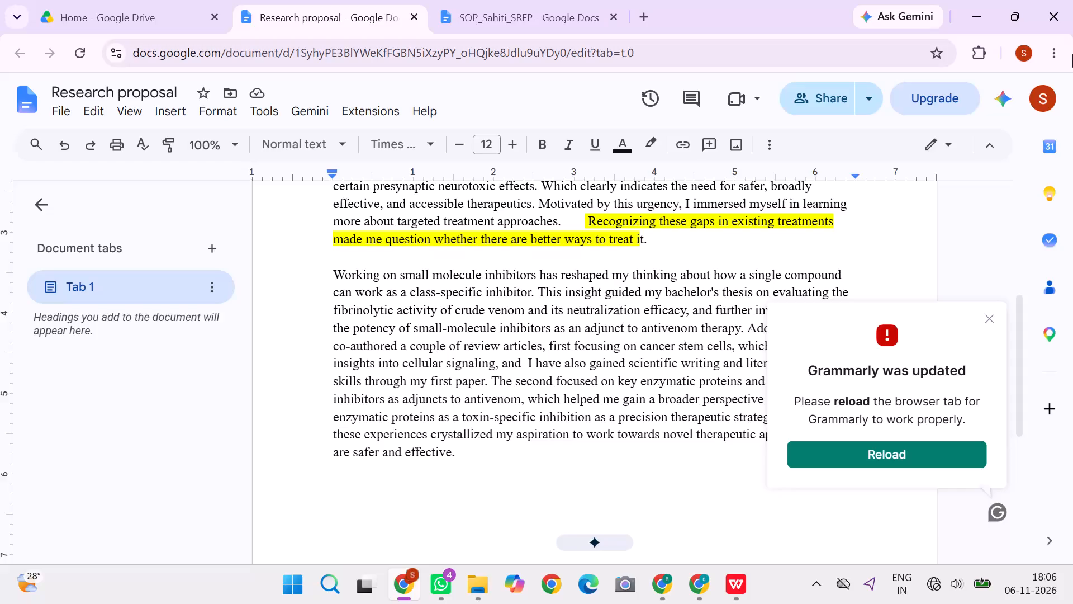
Dismiss the Grammarly update notice over the research proposal document.
left_click(989, 317)
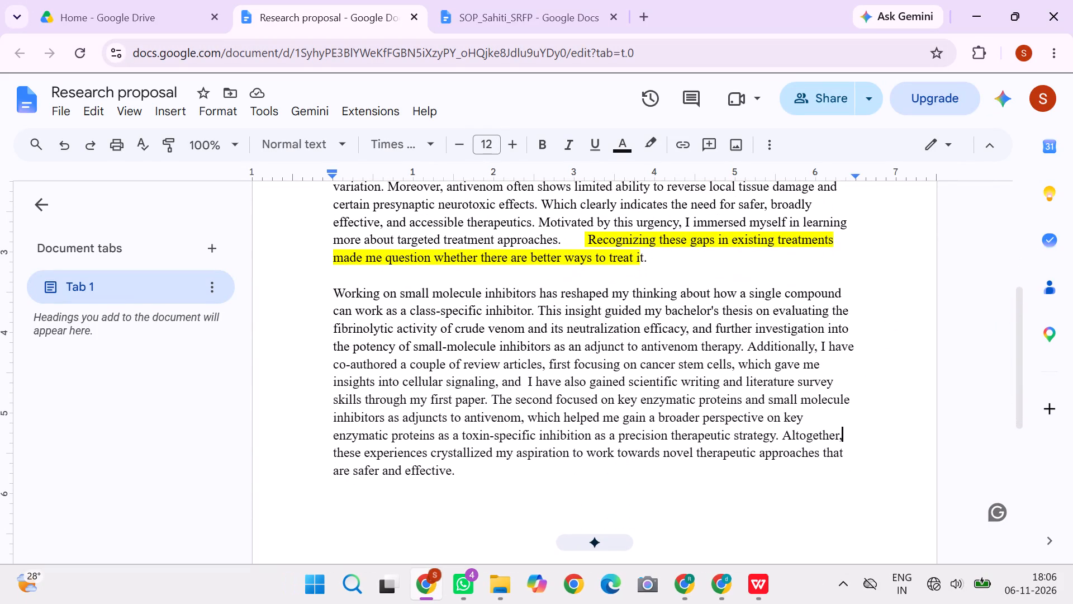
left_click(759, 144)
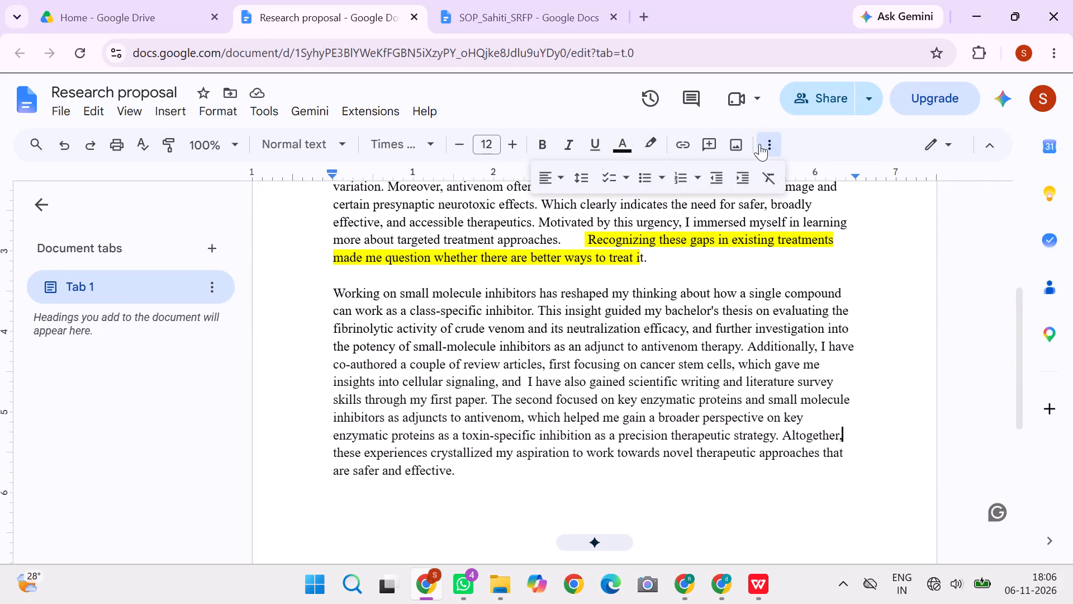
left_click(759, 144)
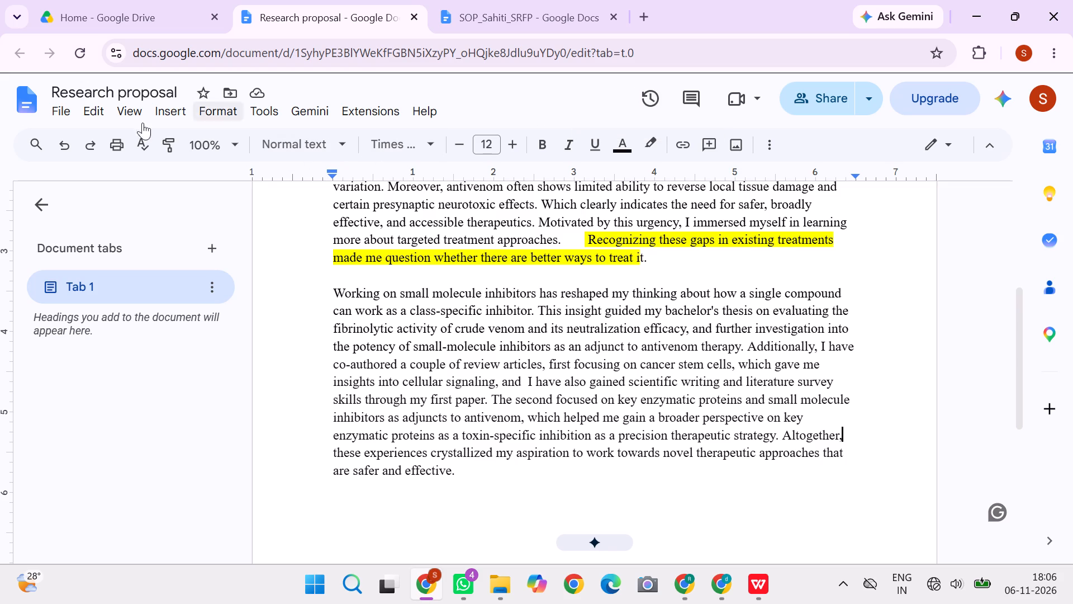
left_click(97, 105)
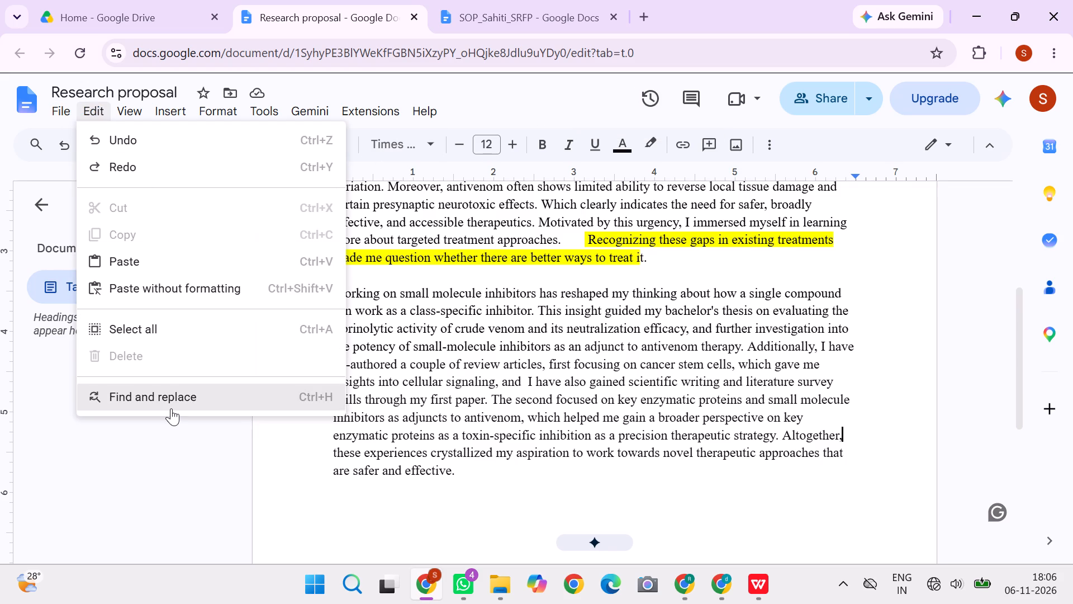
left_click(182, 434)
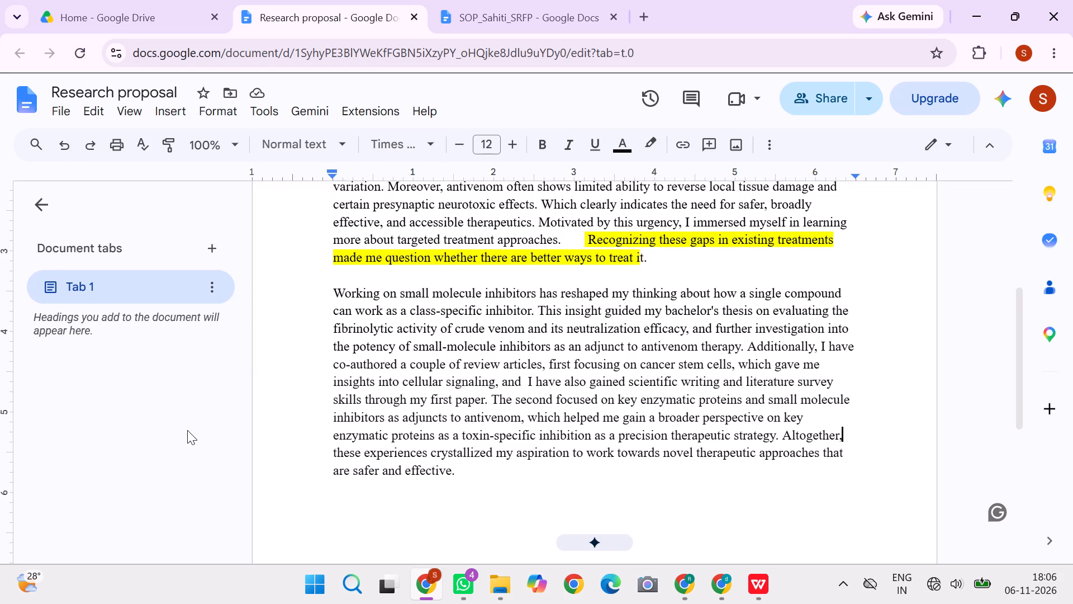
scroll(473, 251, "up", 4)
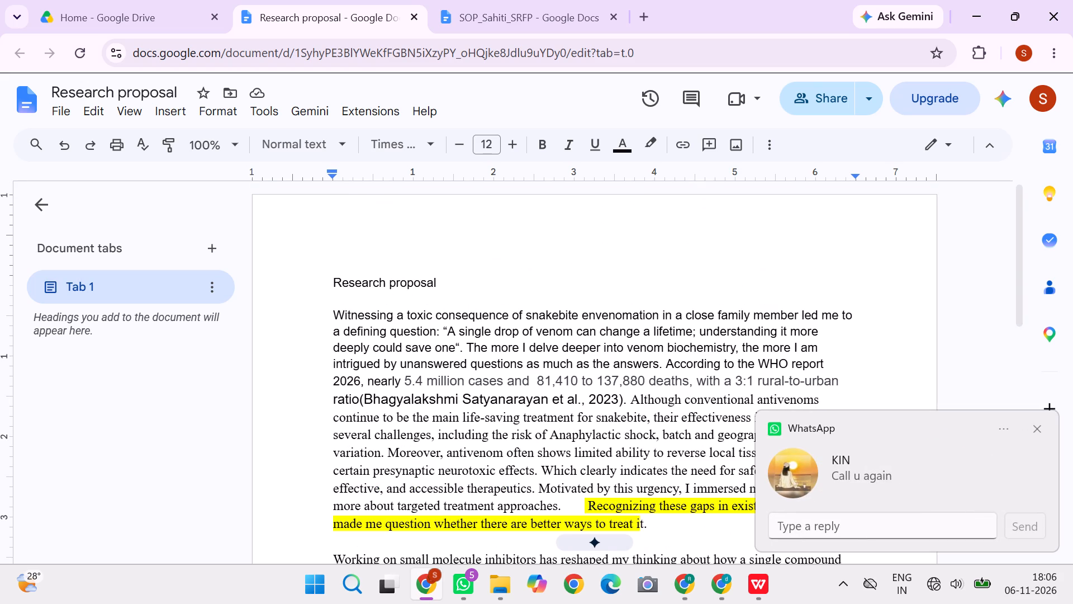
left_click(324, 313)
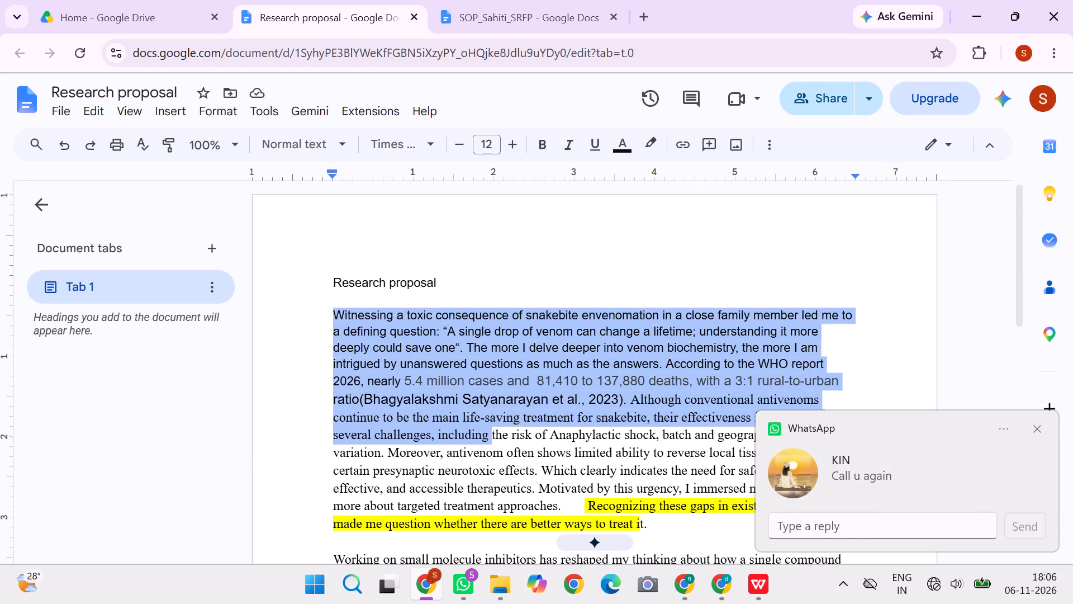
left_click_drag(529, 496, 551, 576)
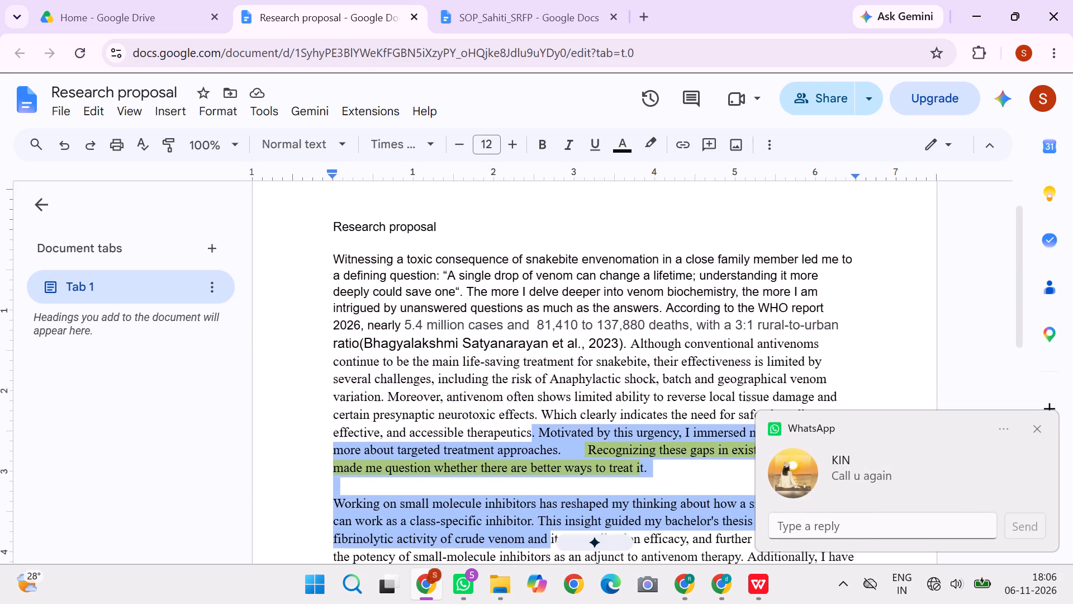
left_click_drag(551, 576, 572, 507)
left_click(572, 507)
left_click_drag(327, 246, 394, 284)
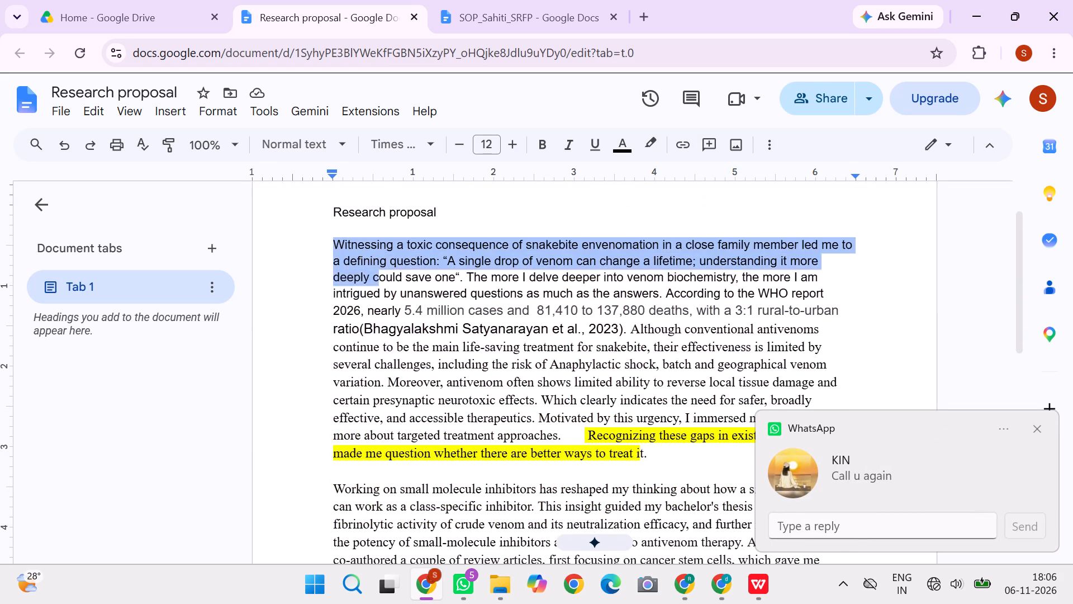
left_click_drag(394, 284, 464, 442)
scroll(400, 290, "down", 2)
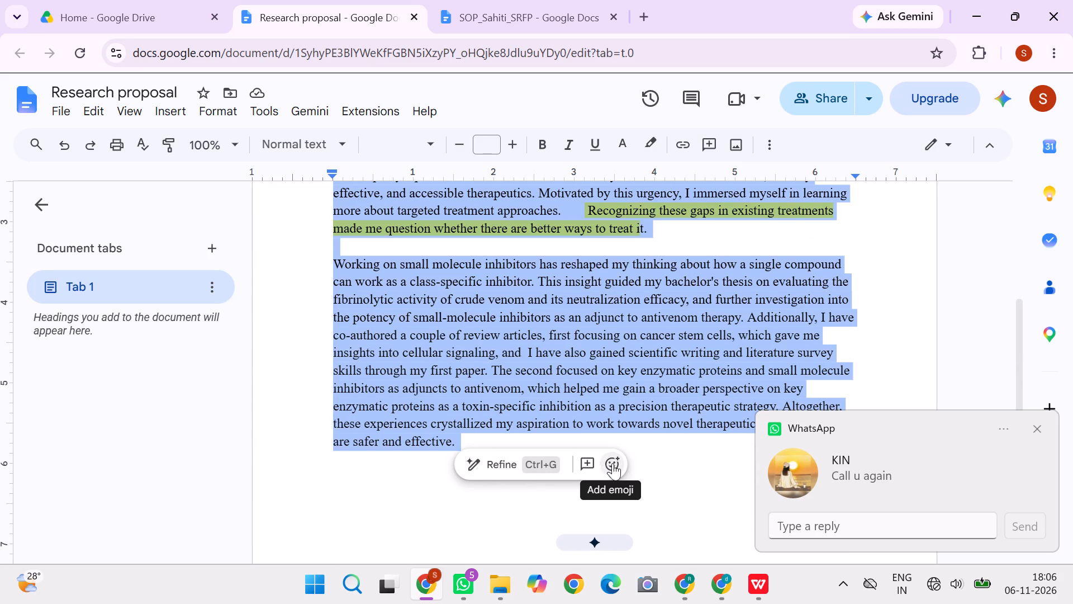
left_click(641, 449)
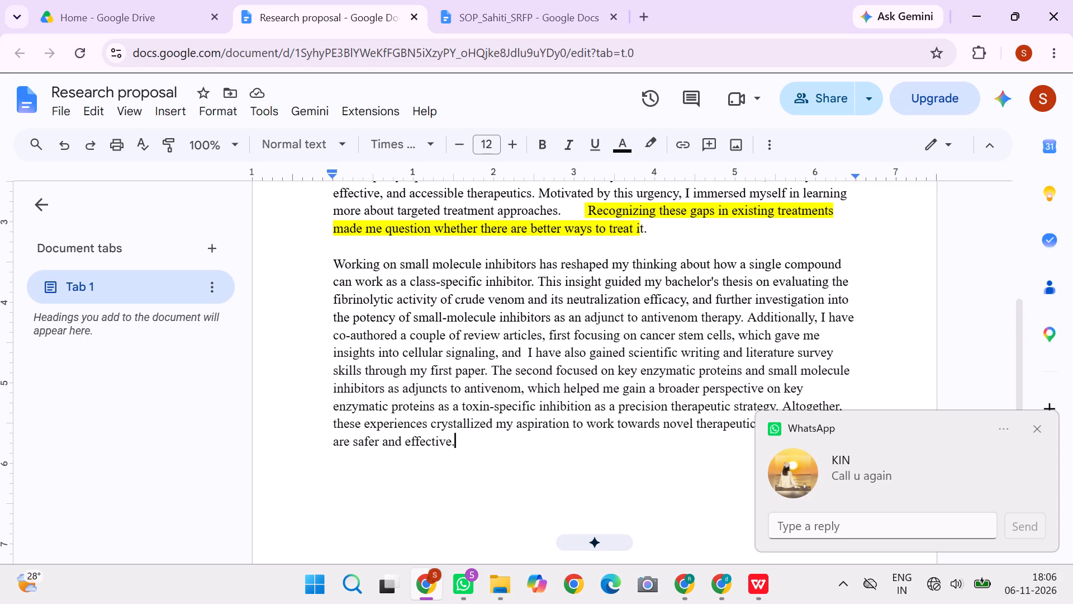
Switch to the Chrome window with the Claude chat and try to run a Google voice search in a new tab.
left_click(427, 577)
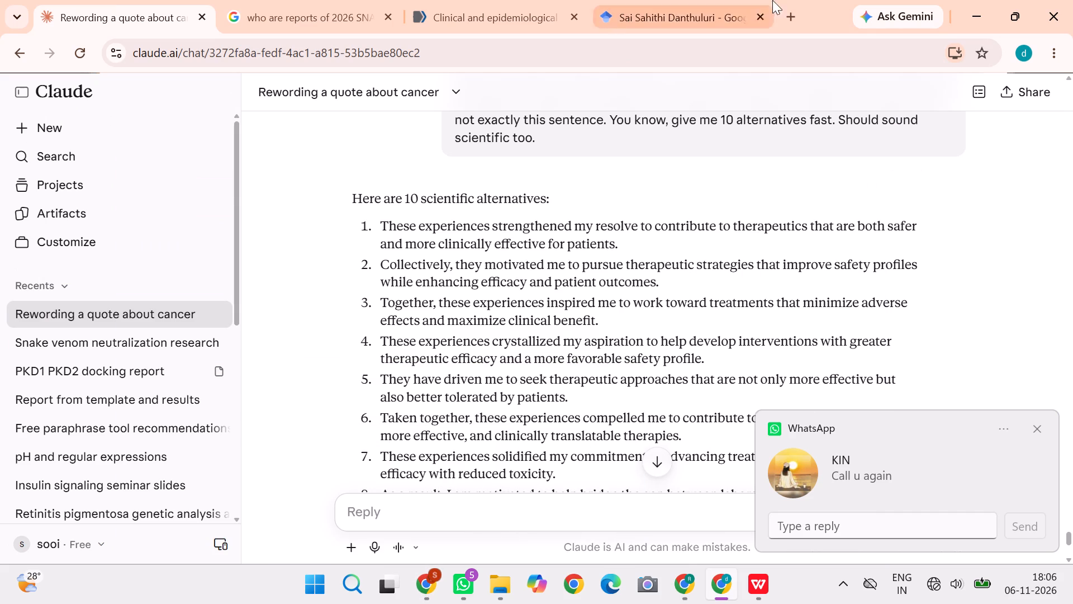
left_click(791, 15)
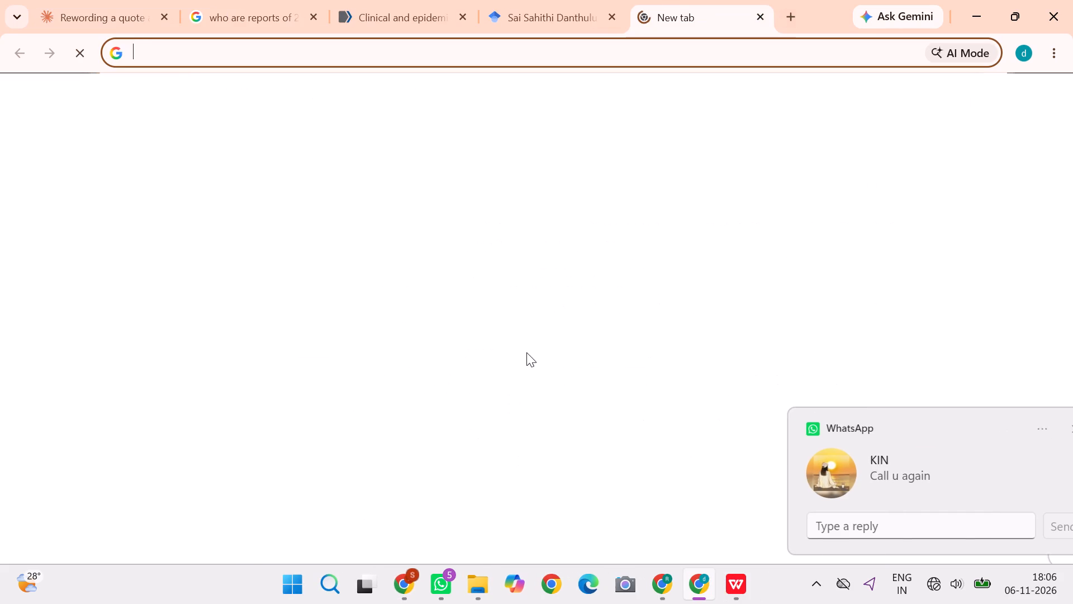
left_click(697, 314)
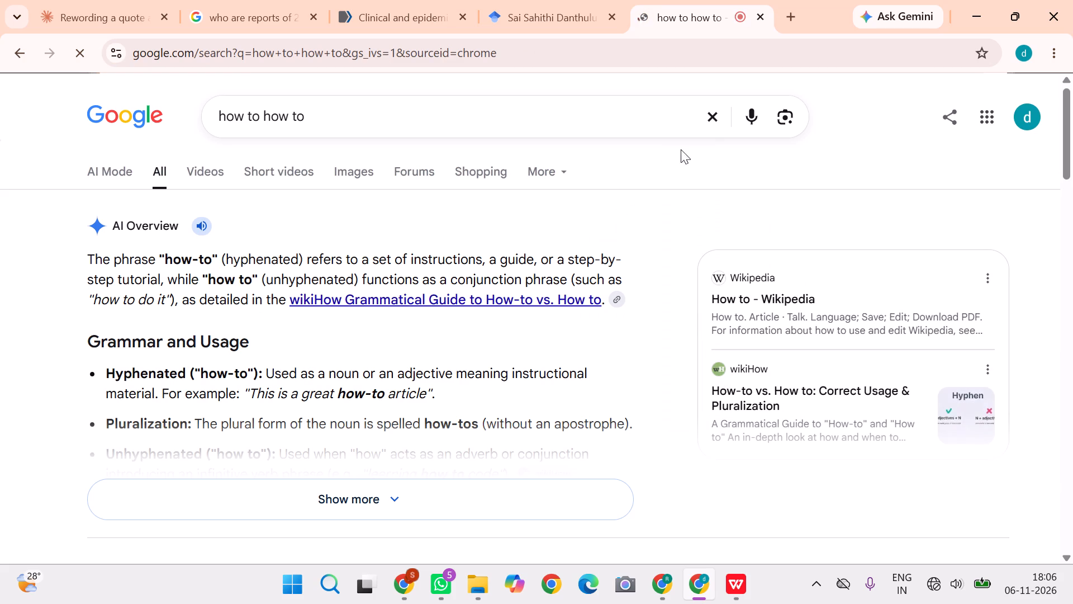
left_click(751, 117)
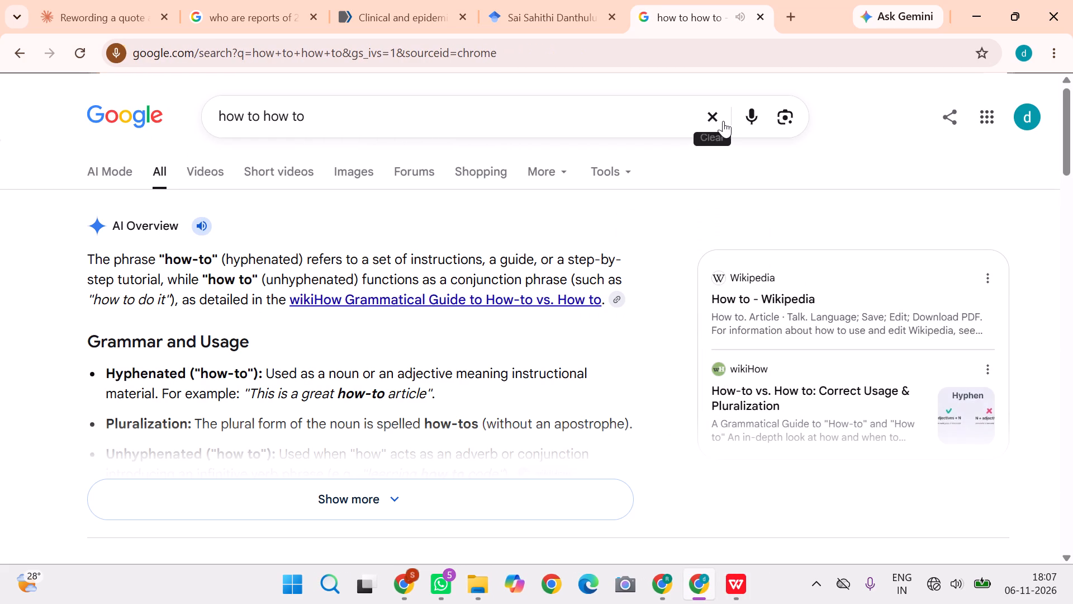
left_click(748, 120)
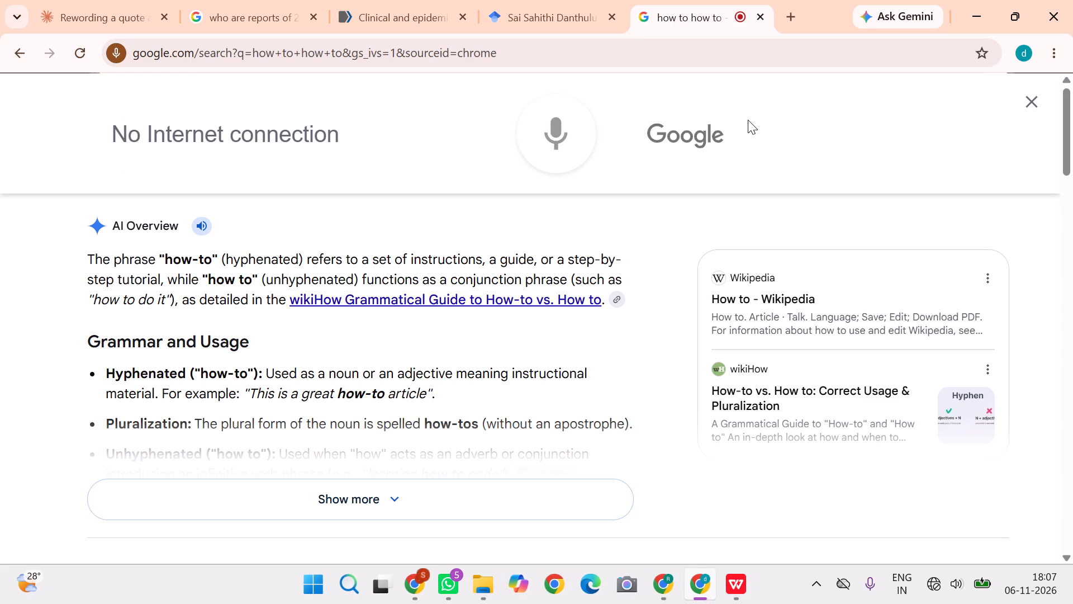
Open the list of available Wi-Fi networks from the system quick settings.
left_click(964, 598)
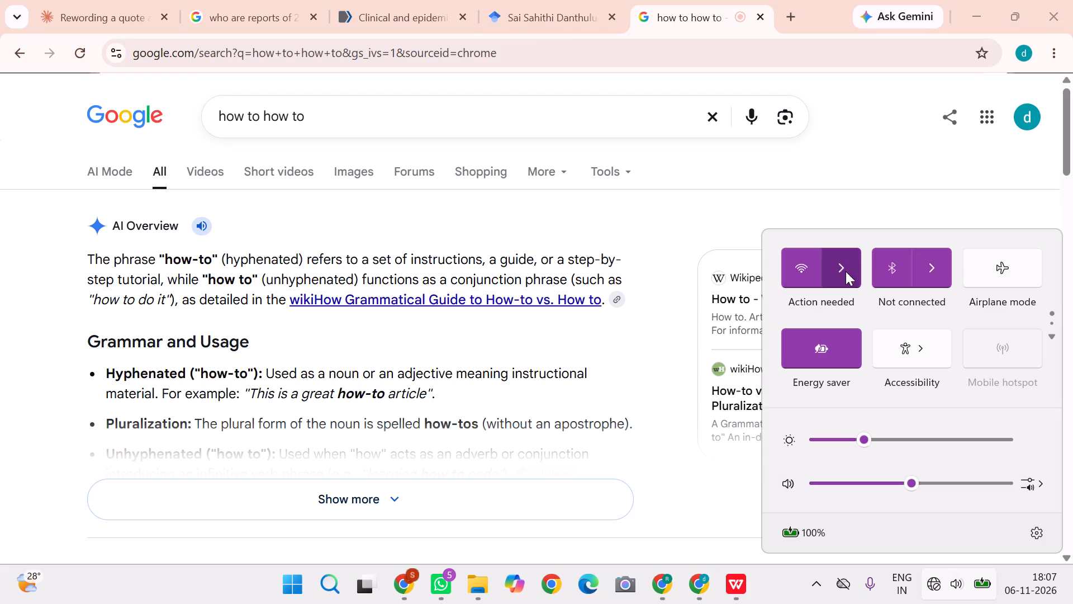
left_click_drag(863, 254, 804, 278)
left_click(846, 268)
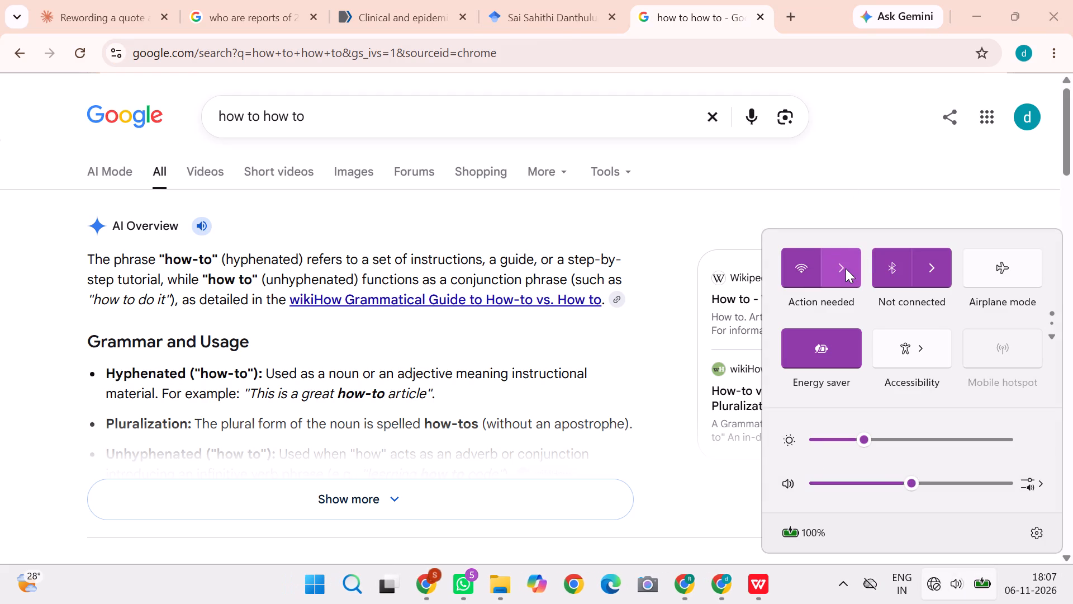
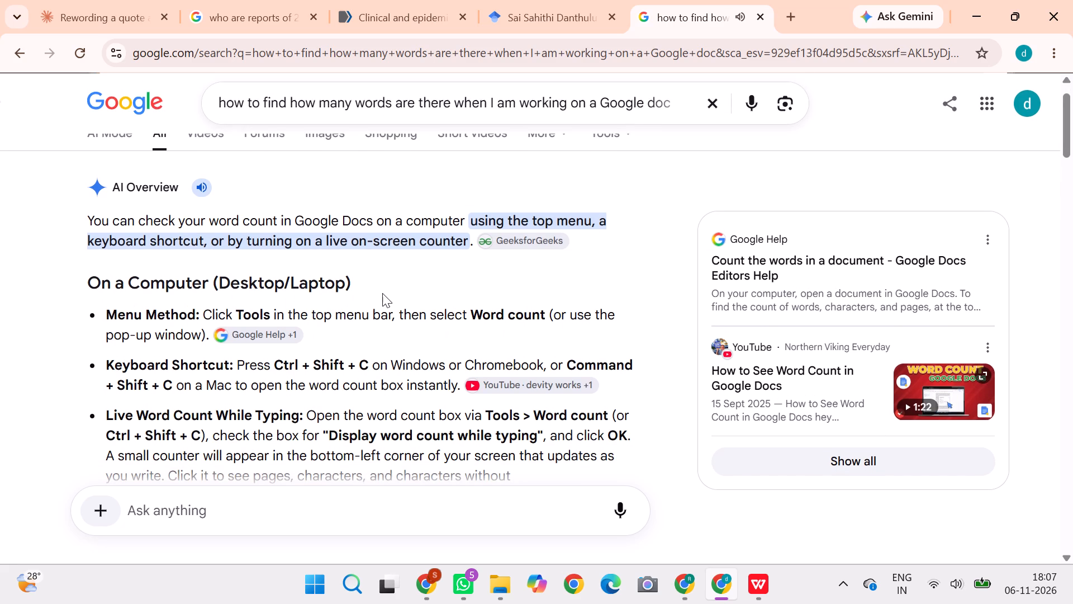
Ask Google's AI by voice what the shortcut key is to find word count in Google Docs.
scroll(382, 293, "down", 1)
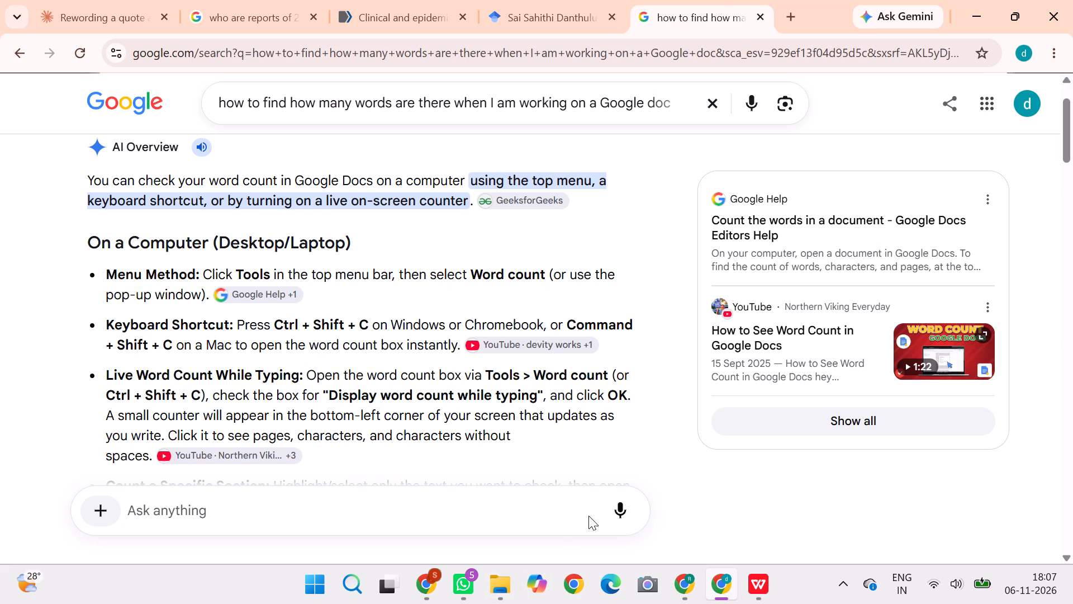
left_click(616, 511)
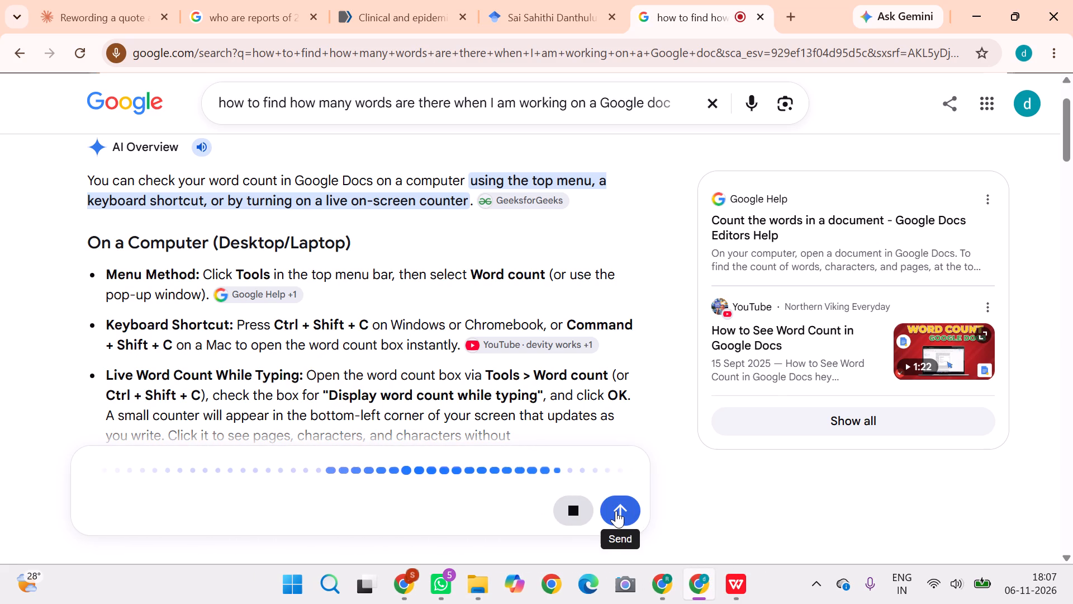
left_click(616, 511)
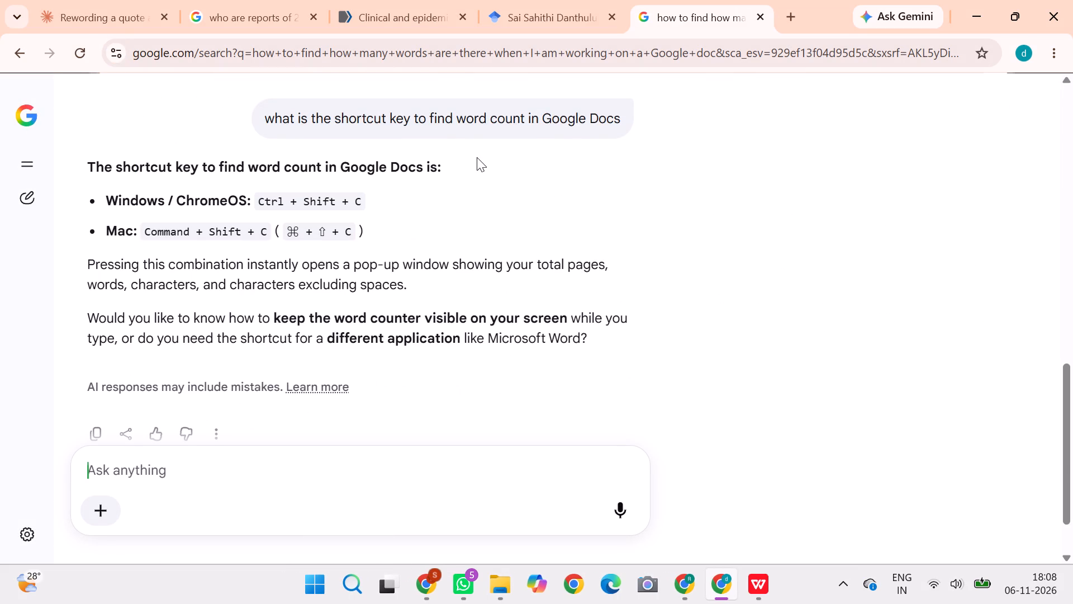
Switch to the Research proposal document in Google Docs and turn on displaying the word count while typing.
left_click(424, 578)
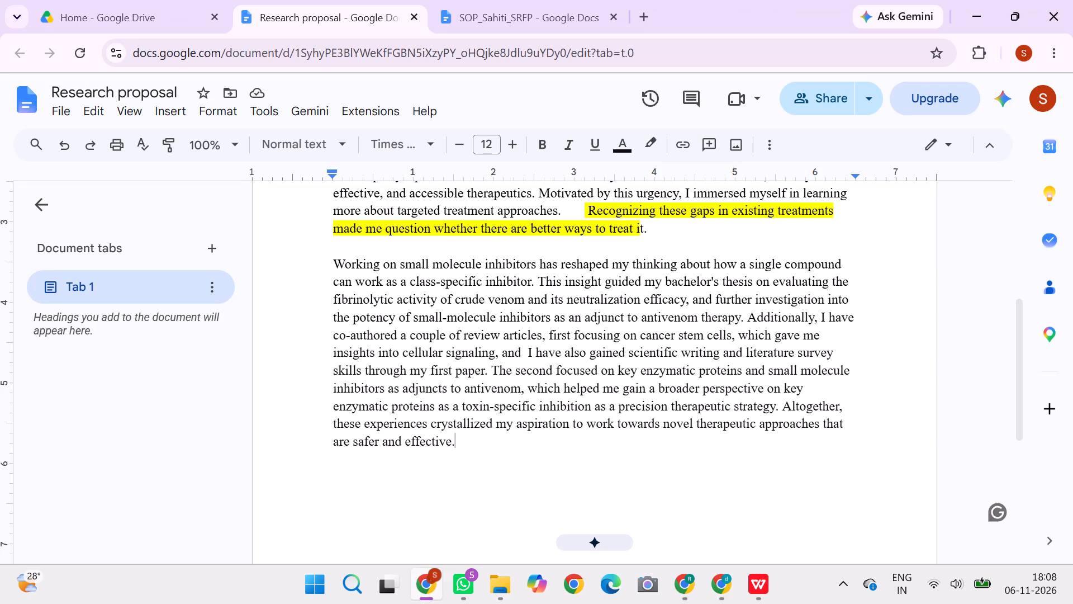
key("ctrl+shift+c")
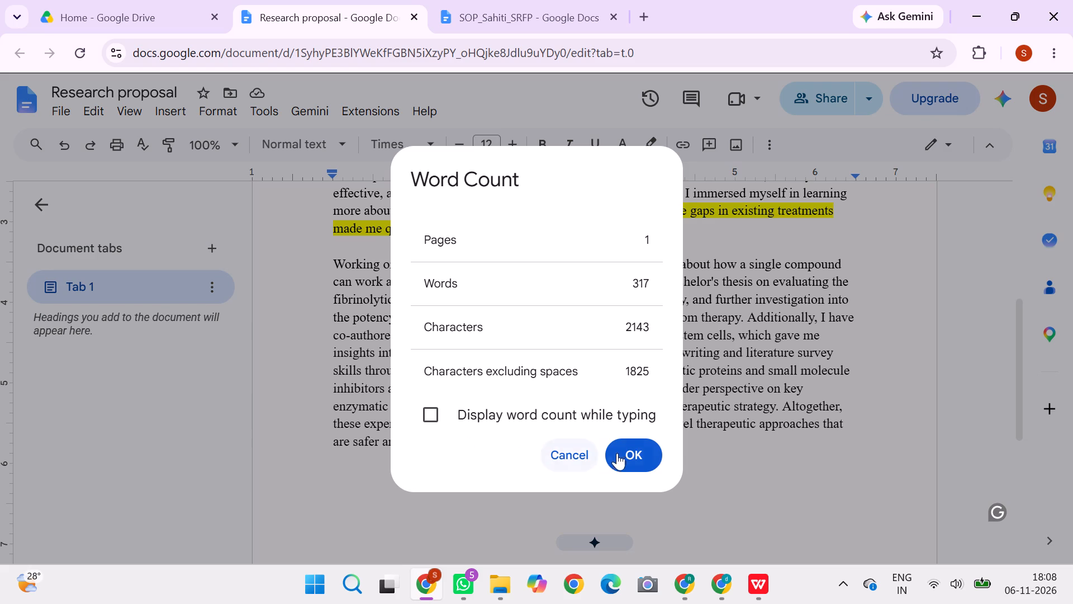
left_click(431, 414)
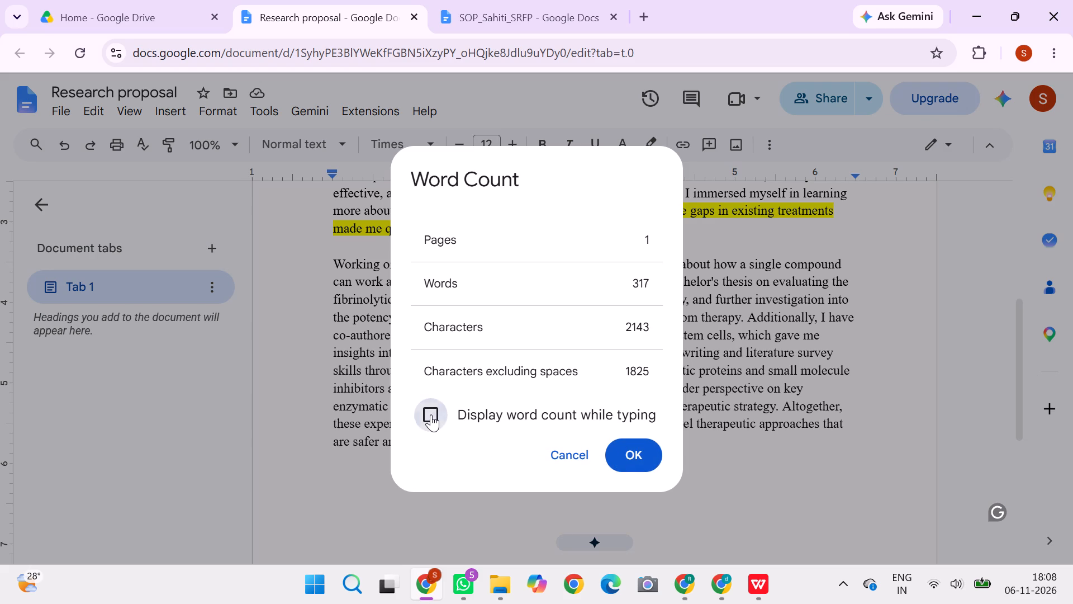
left_click(637, 433)
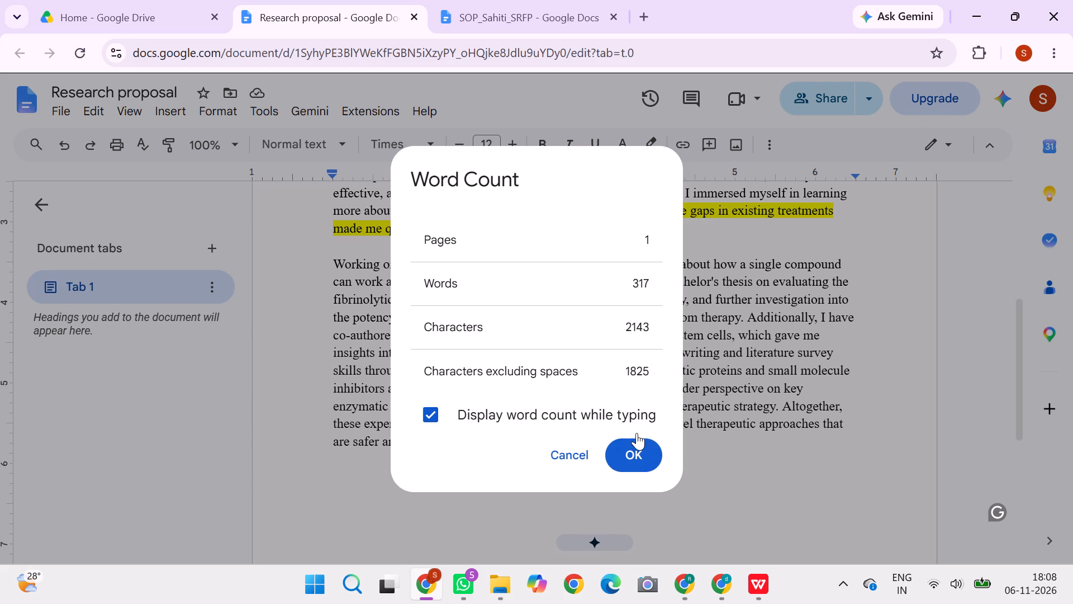
left_click(637, 438)
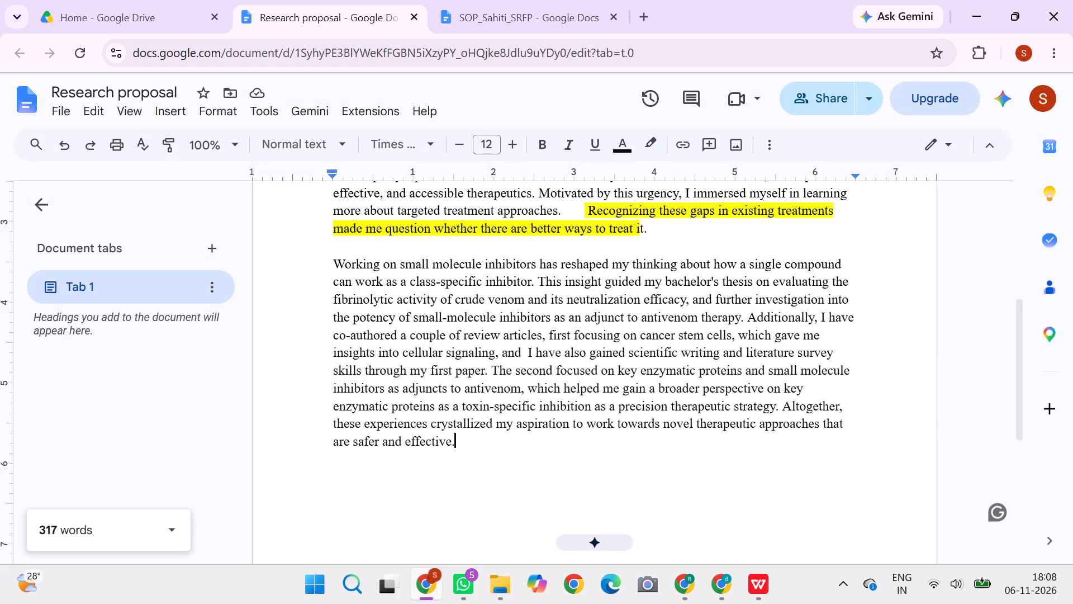
Check the word count of the first paragraph, from "Witnessing a toxic consequence" up to the highlighted sentence.
scroll(420, 207, "up", 2)
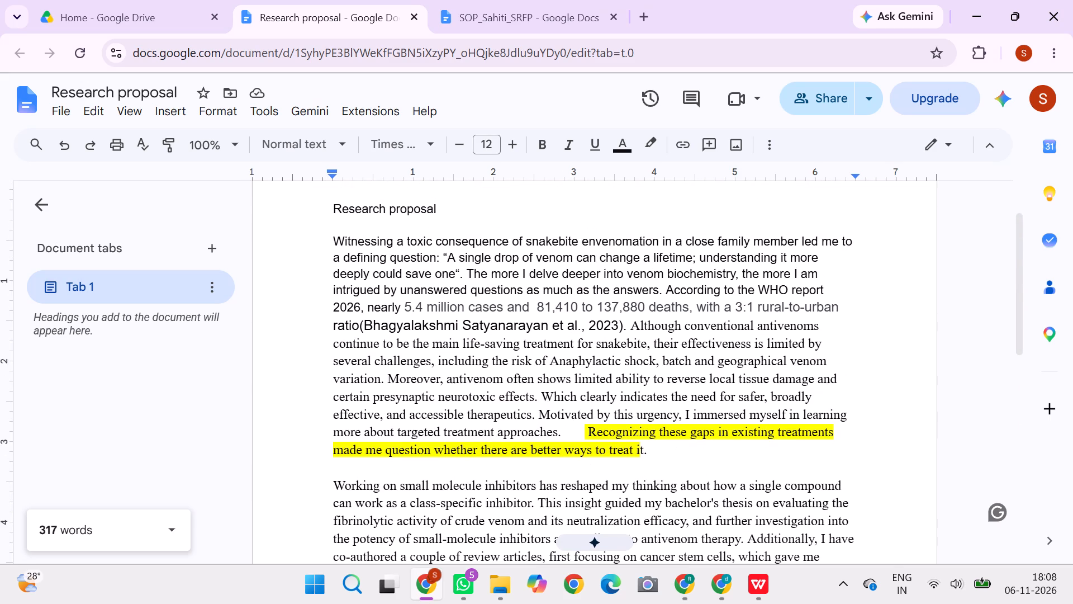
left_click_drag(328, 242, 571, 429)
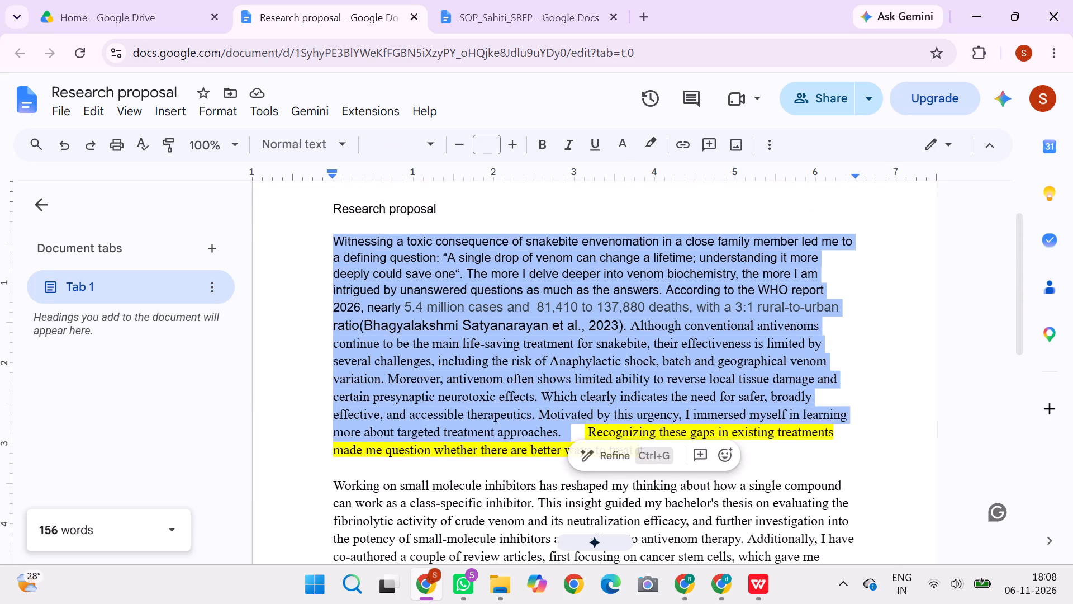
key("ctrl+shift+c")
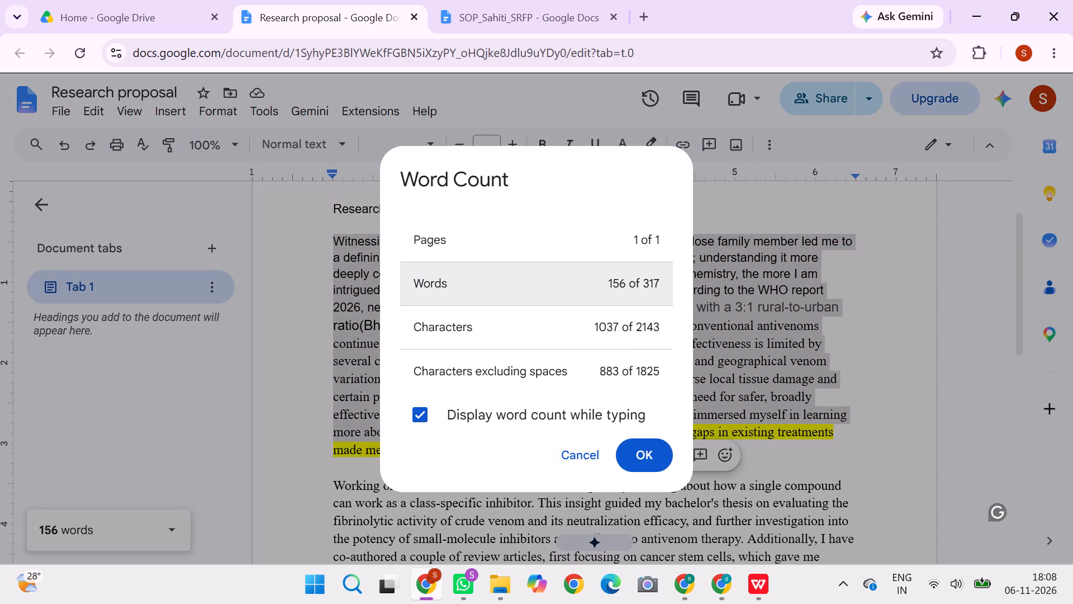
left_click(641, 442)
Check the word count of the second paragraph, starting "Working on small molecule inhibitors", and place the cursor below it.
scroll(591, 389, "down", 2)
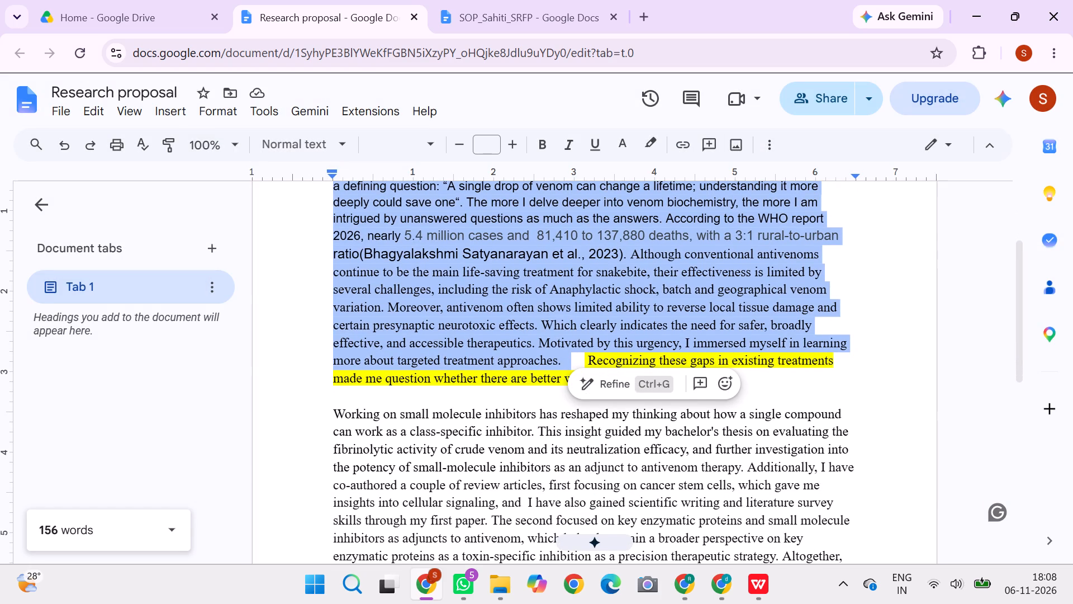
left_click(858, 389)
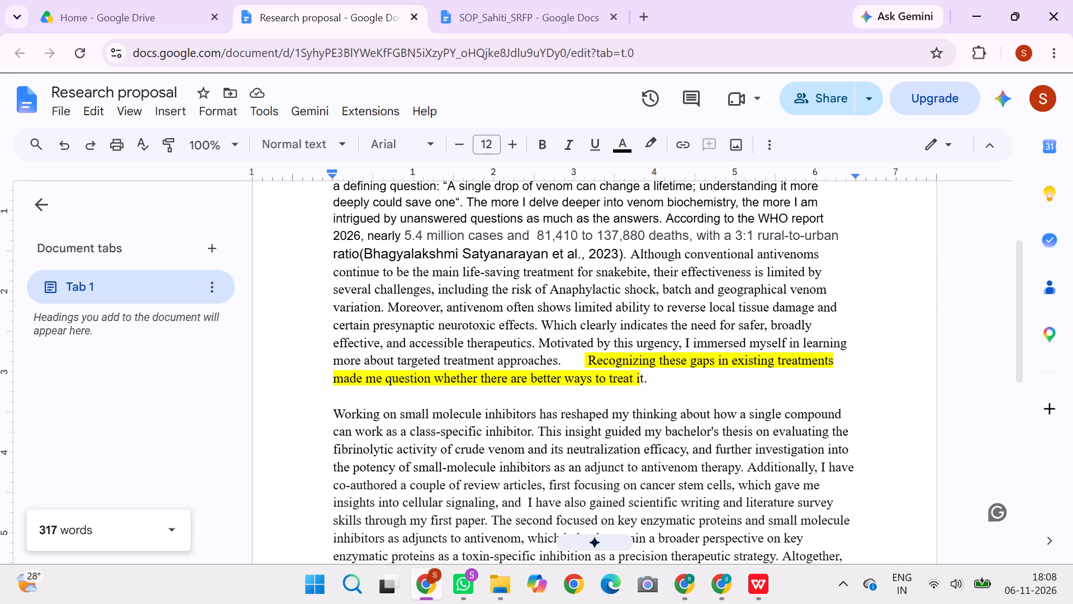
left_click_drag(327, 409, 448, 461)
scroll(420, 458, "down", 2)
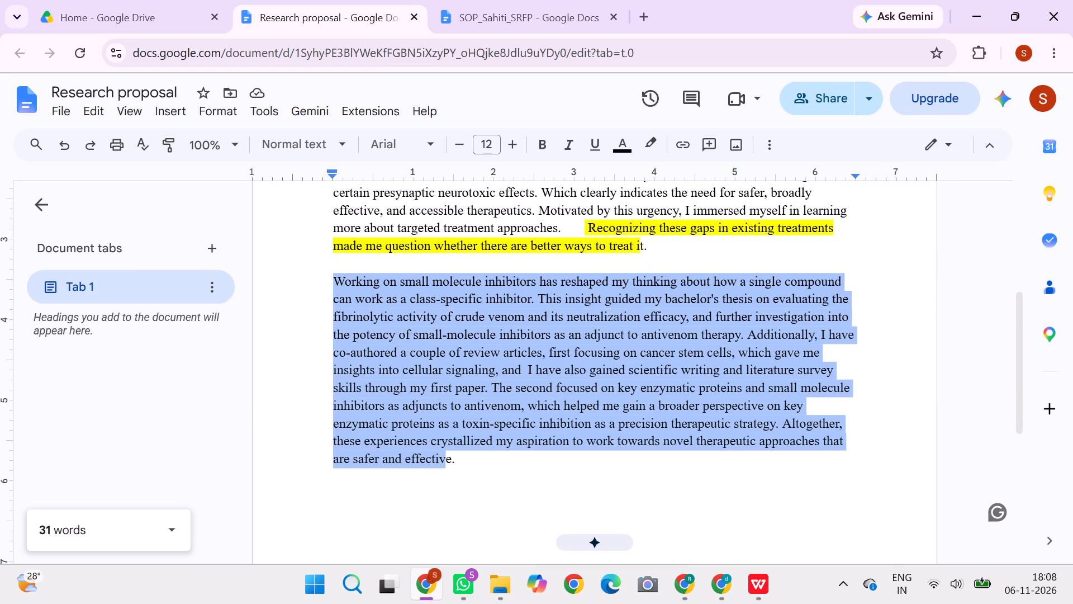
left_click_drag(448, 461, 453, 461)
key("ctrl+shift+c")
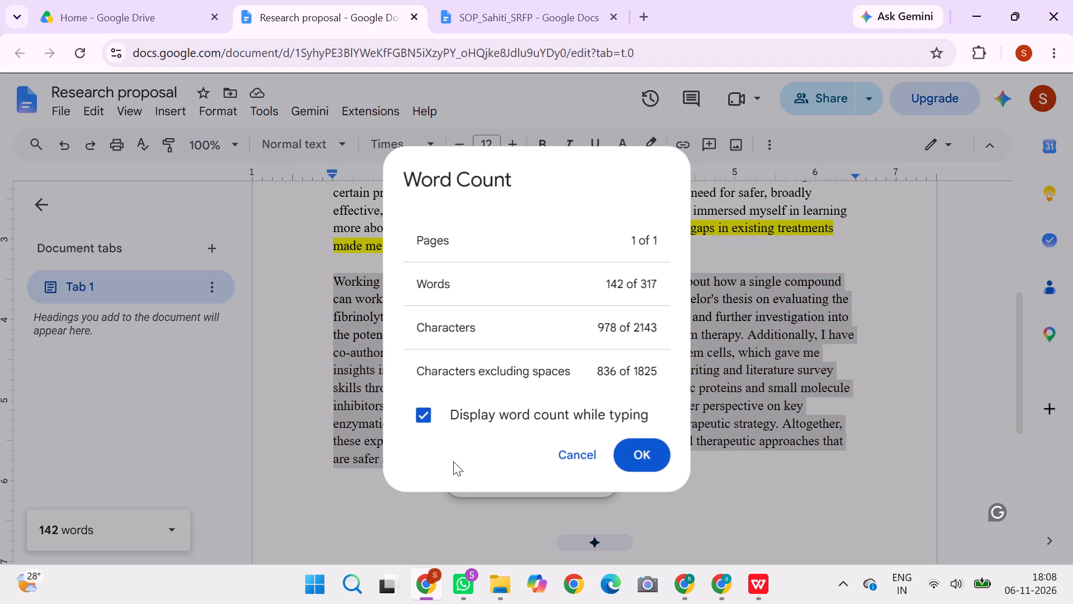
left_click(587, 459)
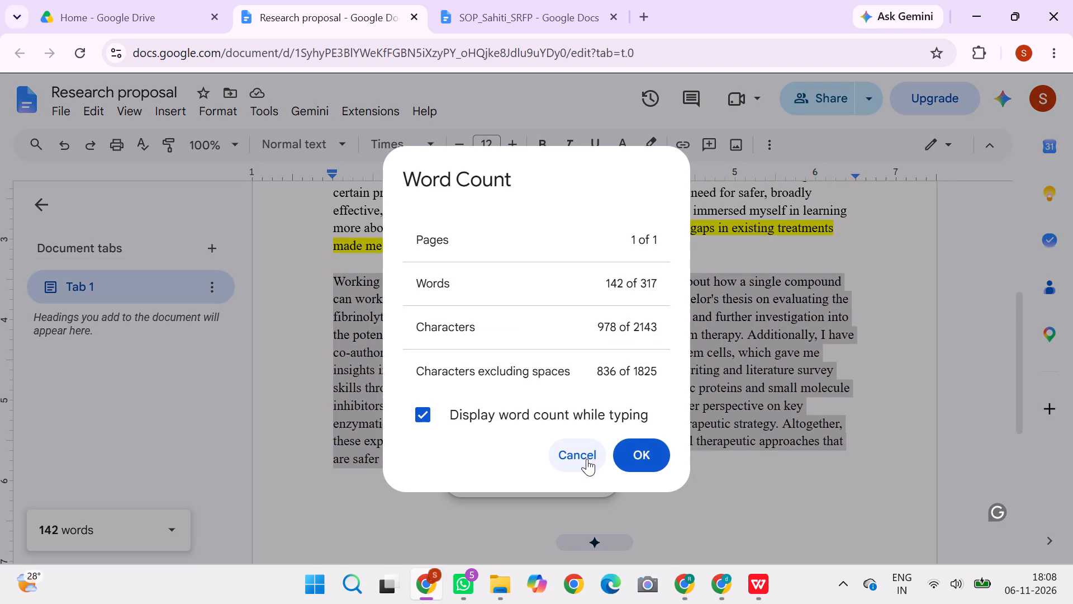
scroll(611, 403, "down", 2)
left_click(507, 374)
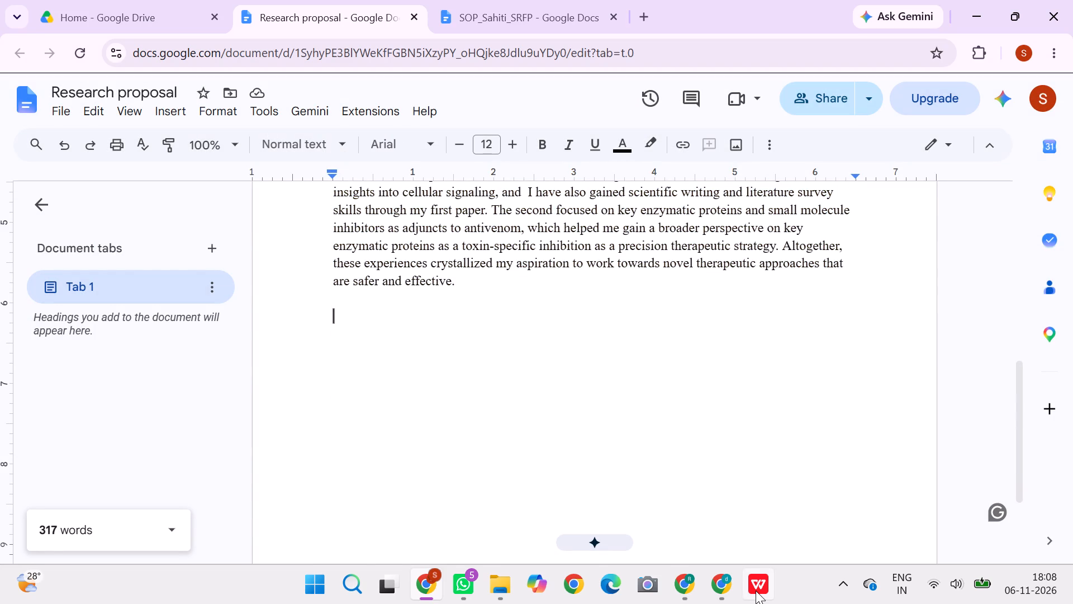
Switch to Statement of Purpose in WPS Office and copy the clause "I have not only gained hands-on experience" through "FTIR, XRD, and SEM".
left_click(739, 531)
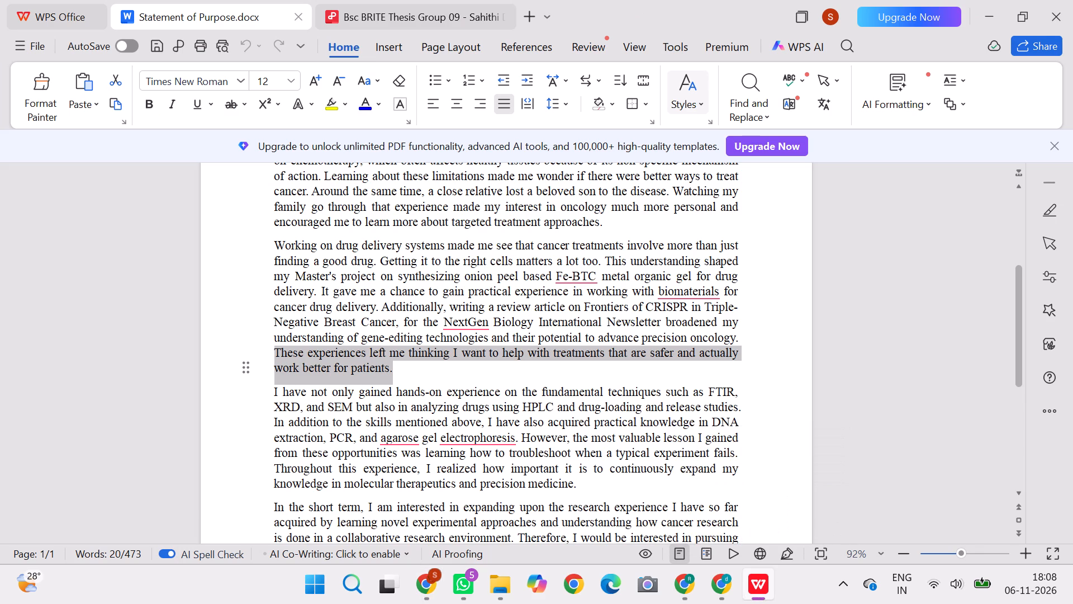
scroll(647, 437, "down", 3)
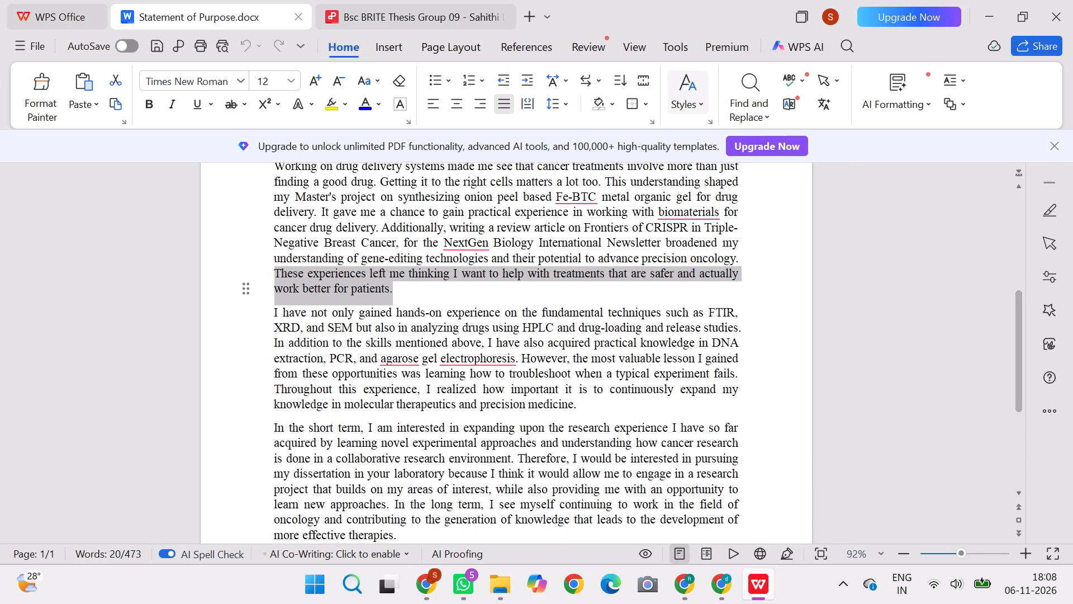
scroll(647, 437, "down", 1)
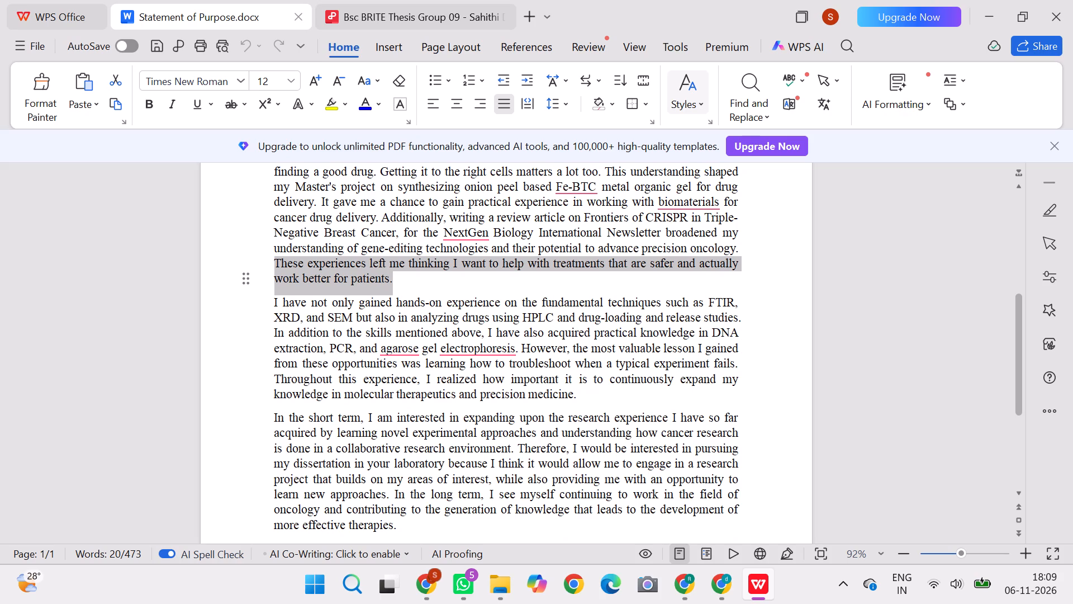
left_click_drag(277, 300, 355, 318)
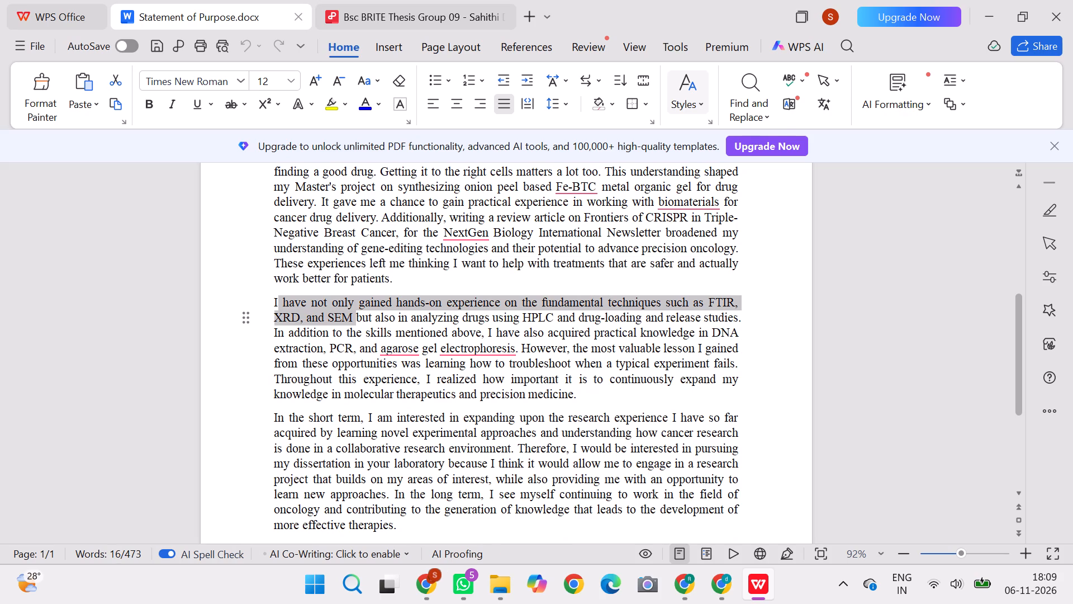
left_click_drag(355, 318, 346, 302)
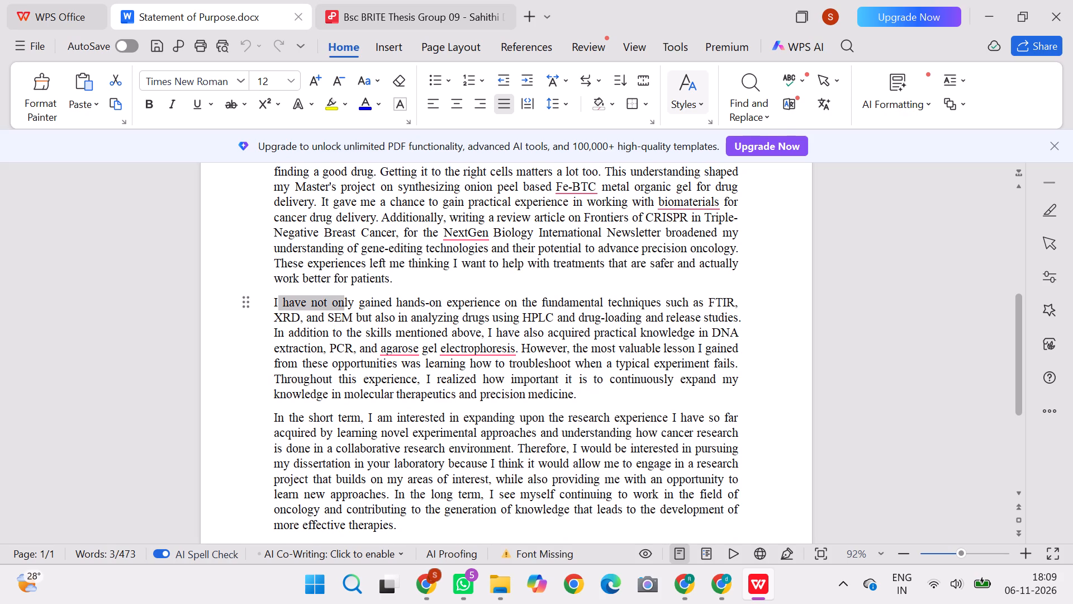
left_click_drag(346, 302, 353, 317)
key("ctrl+c")
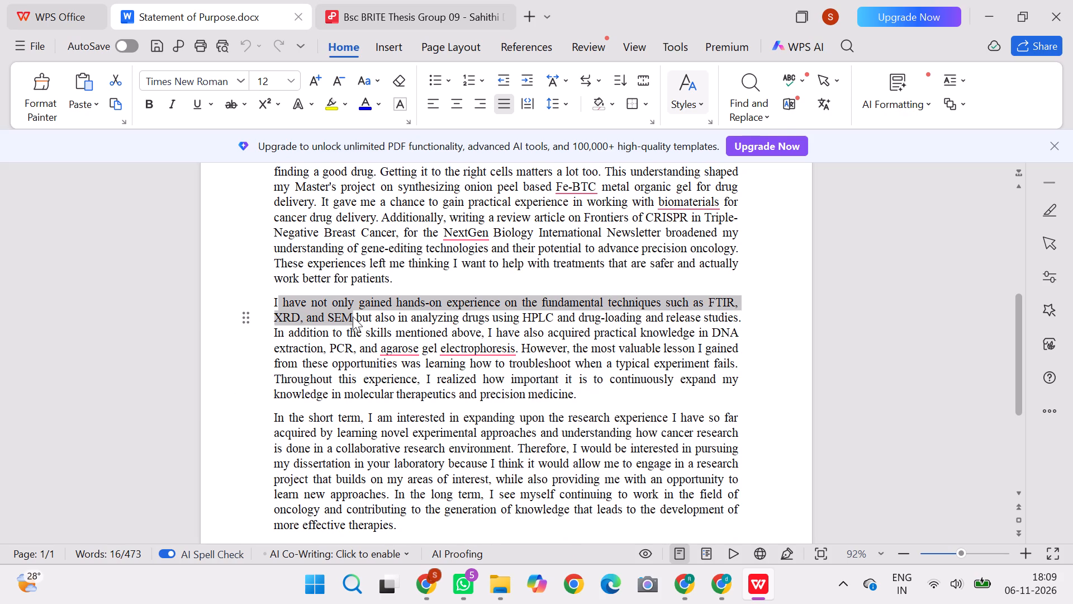
double_click(267, 301)
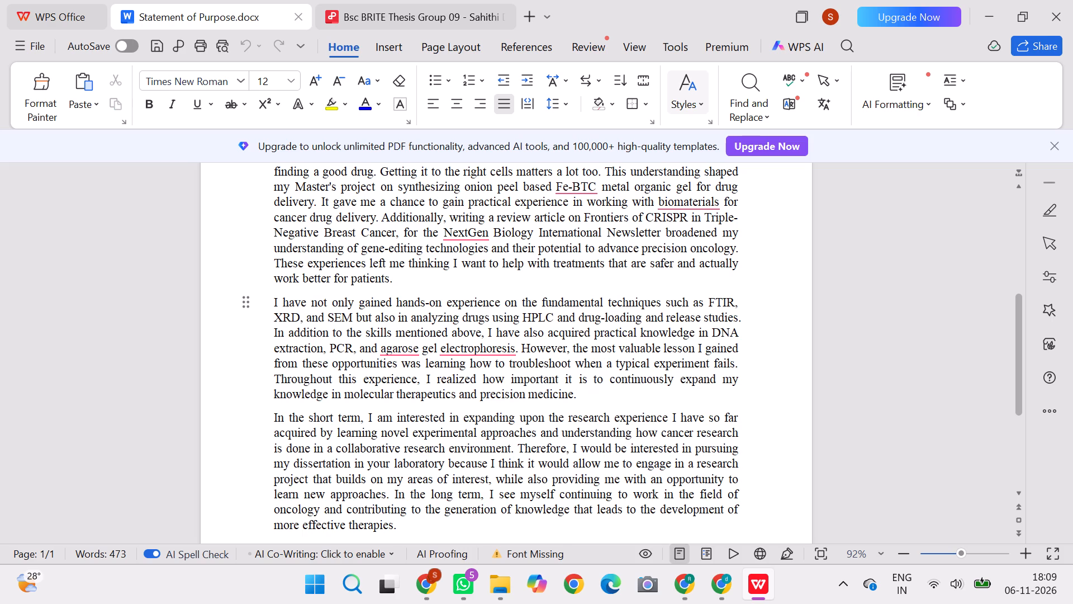
left_click(276, 298)
left_click_drag(270, 301, 361, 316)
key("ctrl+c")
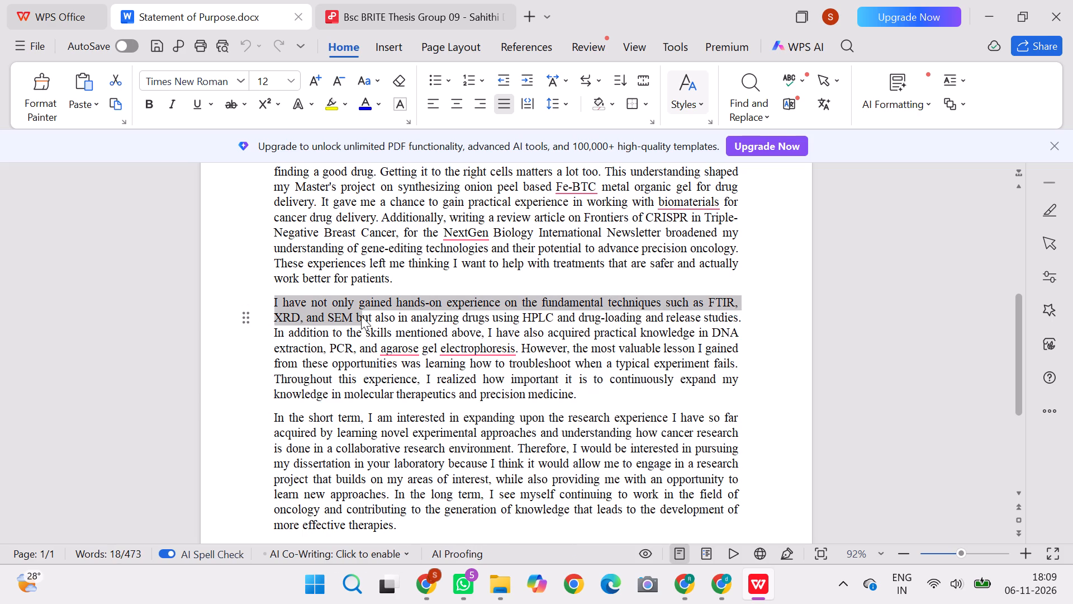
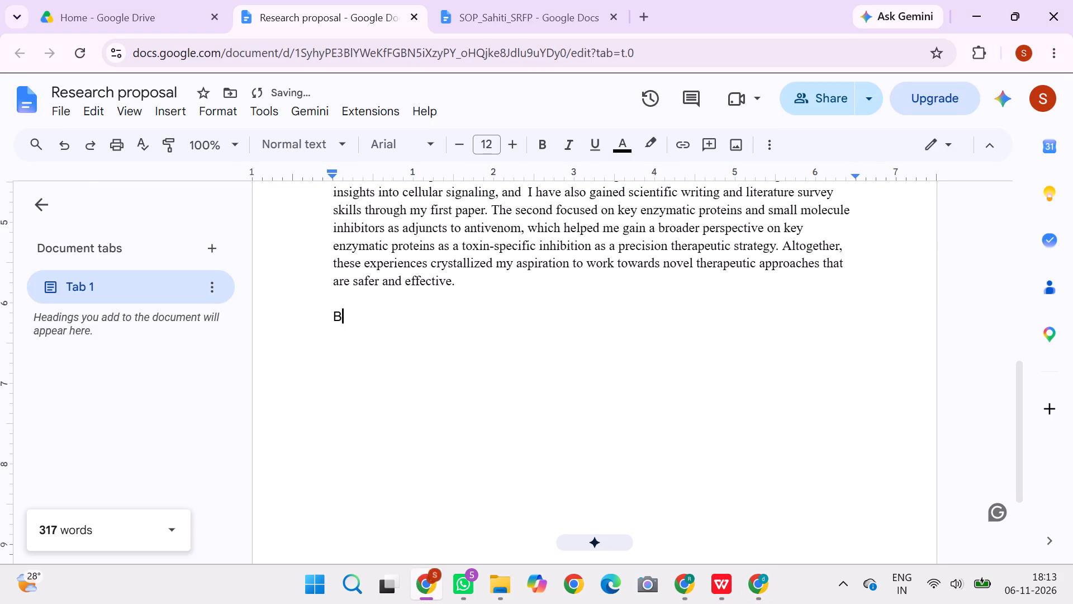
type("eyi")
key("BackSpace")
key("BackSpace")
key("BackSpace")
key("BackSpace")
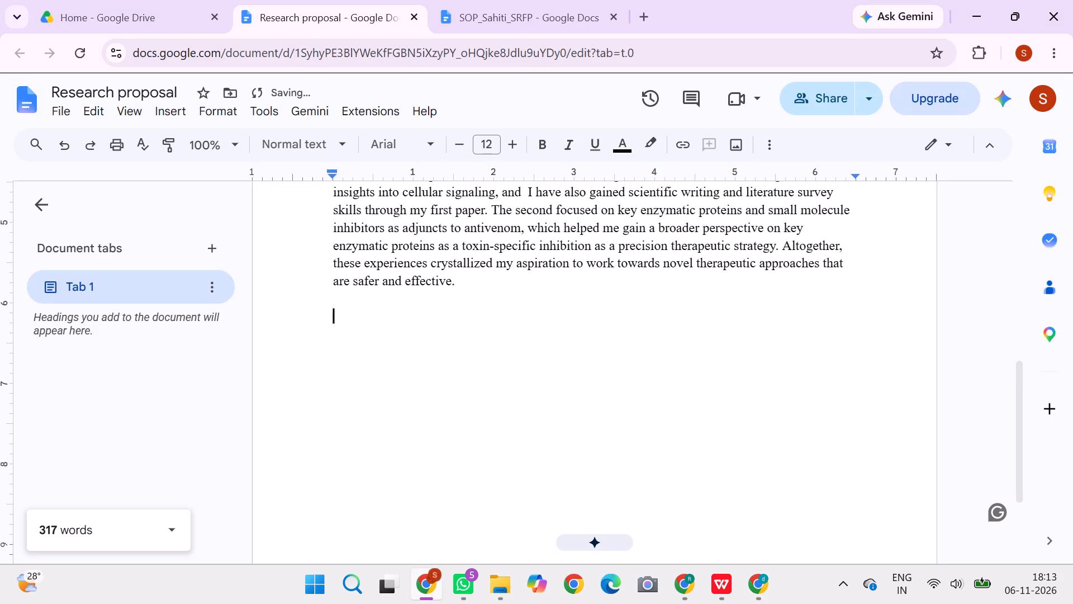
Start a new paragraph from the end of the one finishing with "that are safer and effective.".
left_click(391, 236)
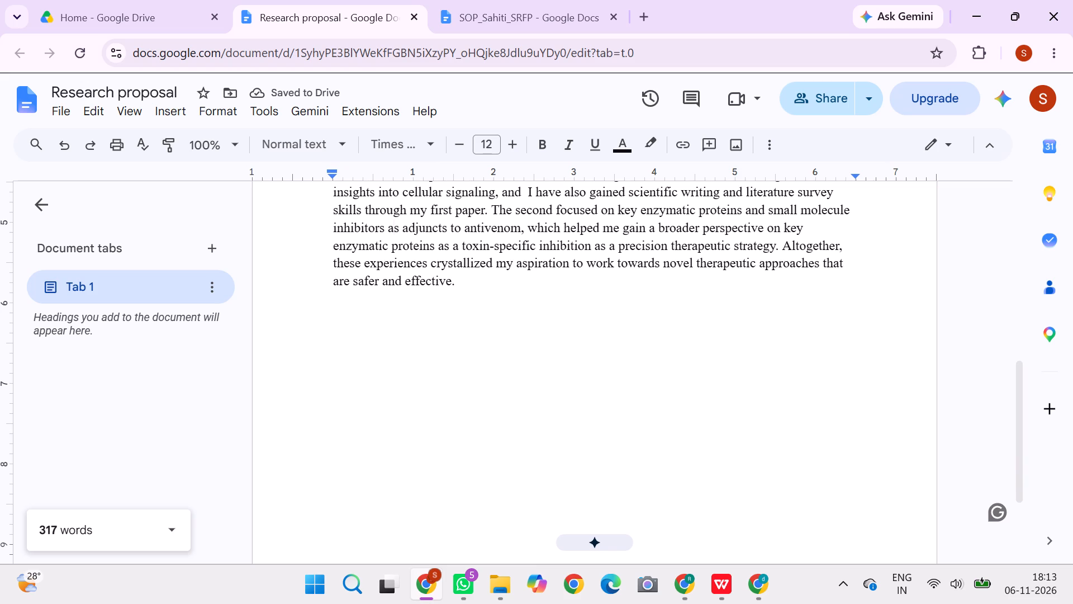
left_click(462, 278)
key("Return")
key("Return")
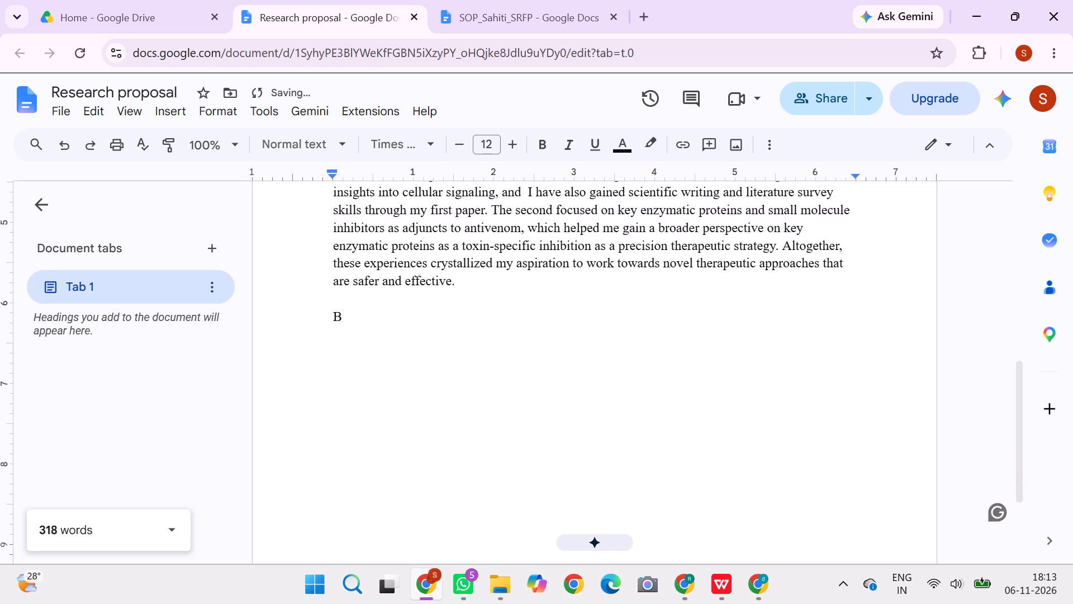
Begin the new paragraph with "Beyond hand on proficiency in", following the wording of Claude's first concise opener.
key("e")
type("yond")
key("space")
type("hand")
key("space")
key("o")
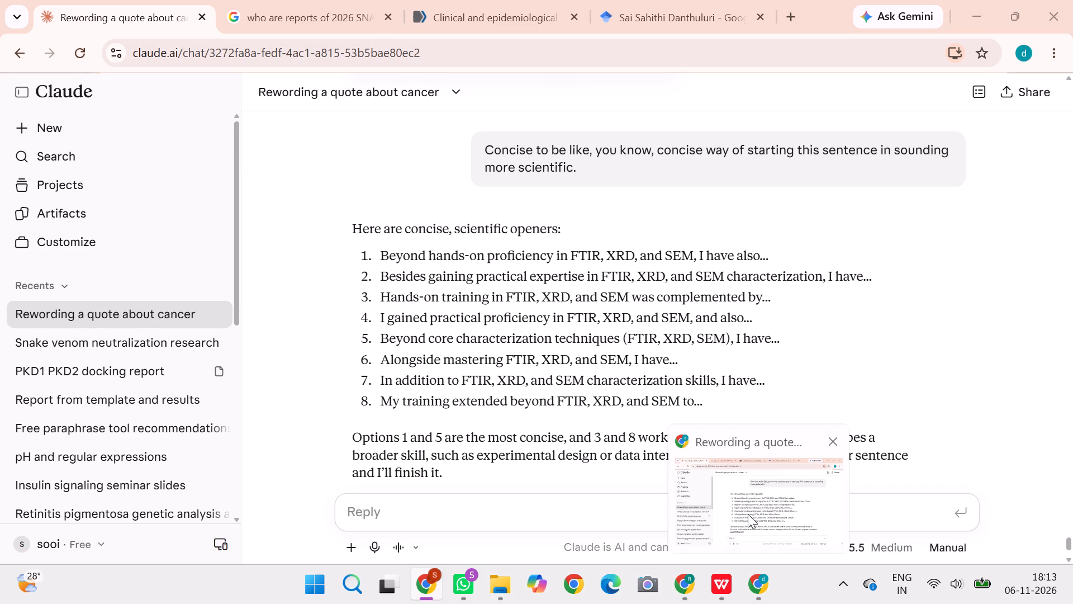
left_click_drag(760, 598, 716, 597)
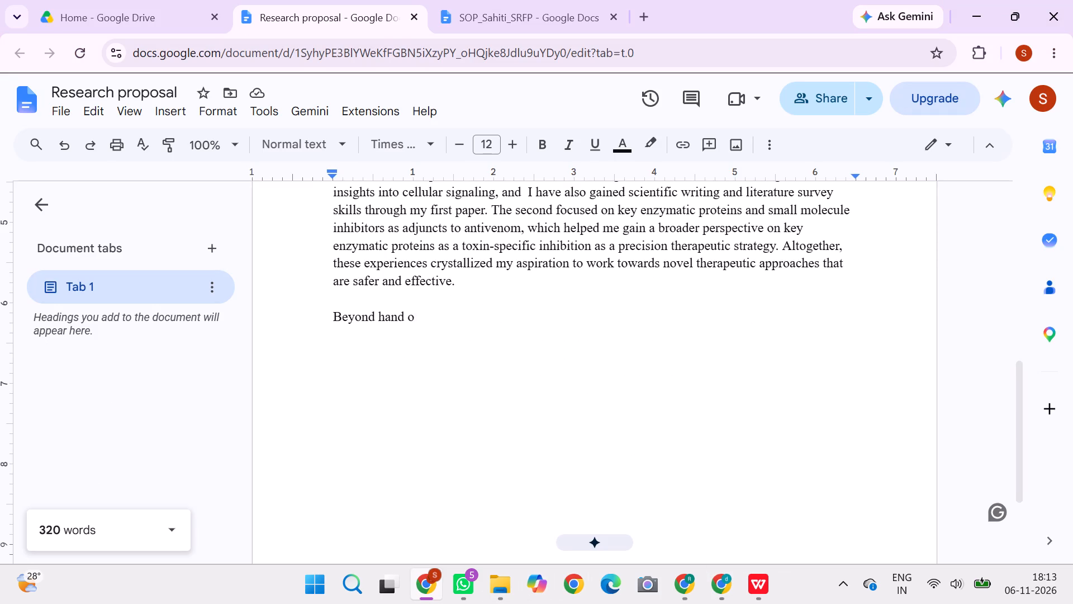
type("n e")
key("BackSpace")
type("pro")
type("fecienv")
key("BackSpace")
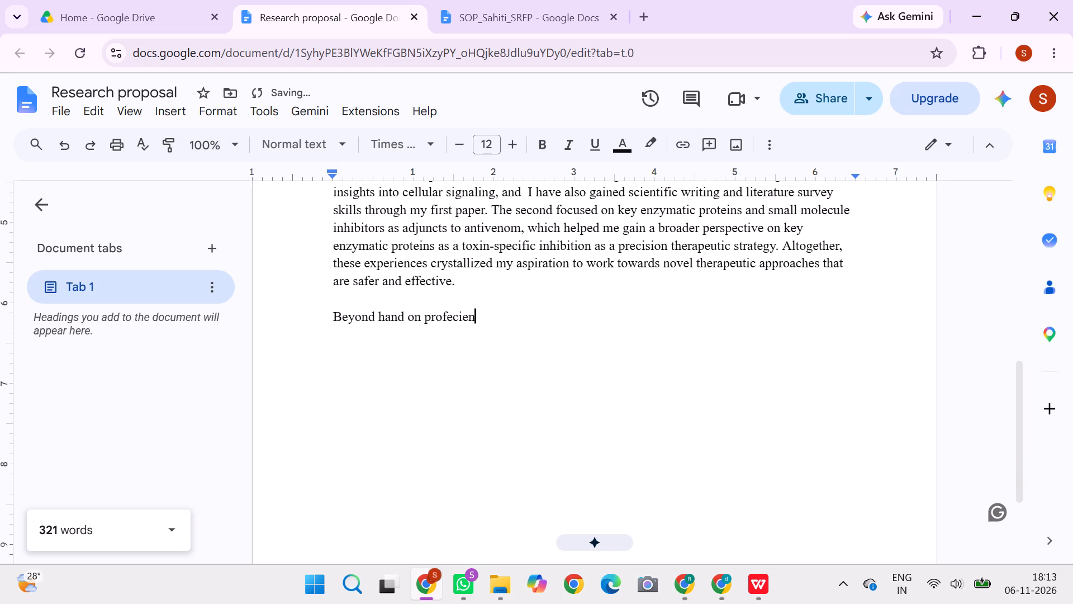
type("cy")
key("space")
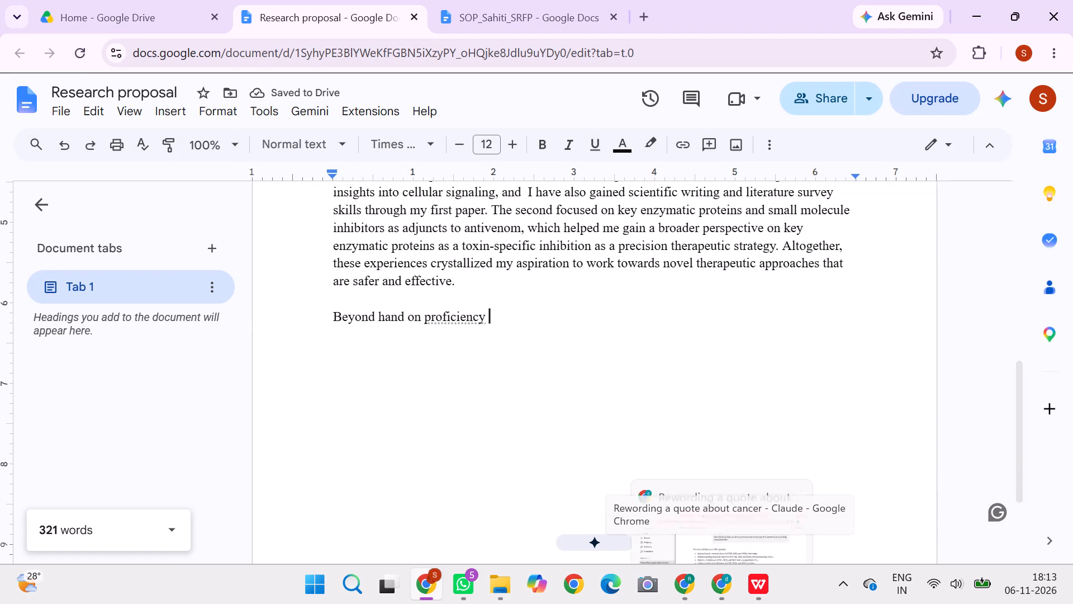
type("in")
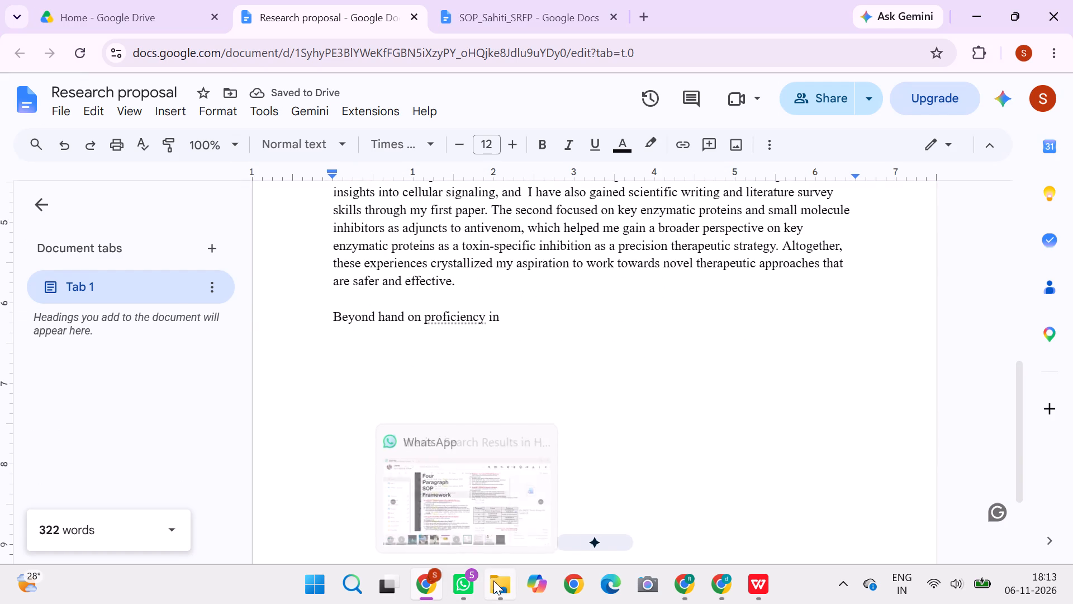
left_click(537, 0)
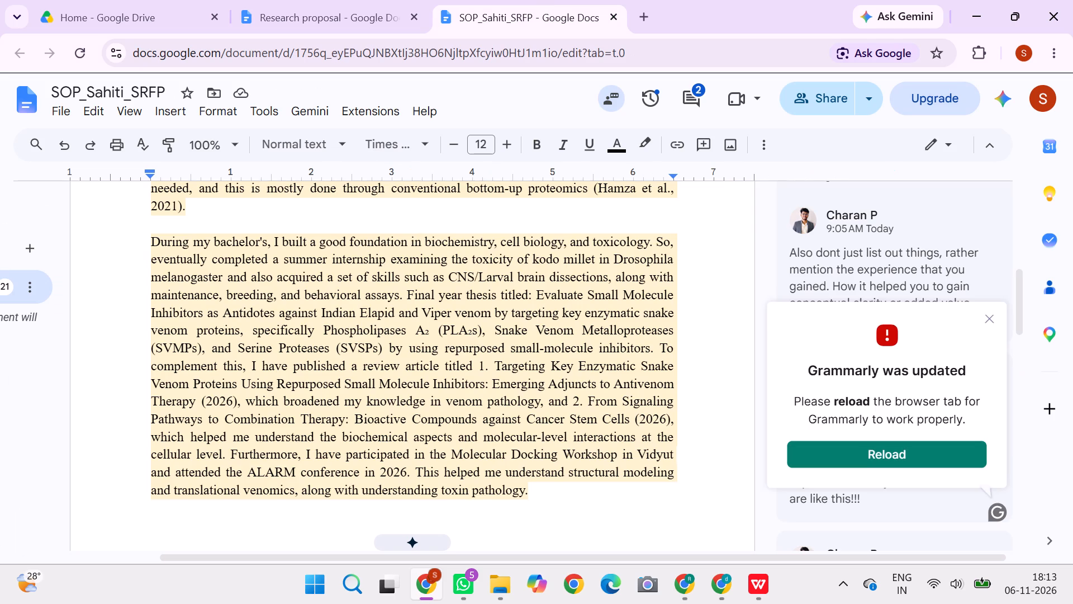
scroll(369, 334, "down", 3)
left_click(369, 334)
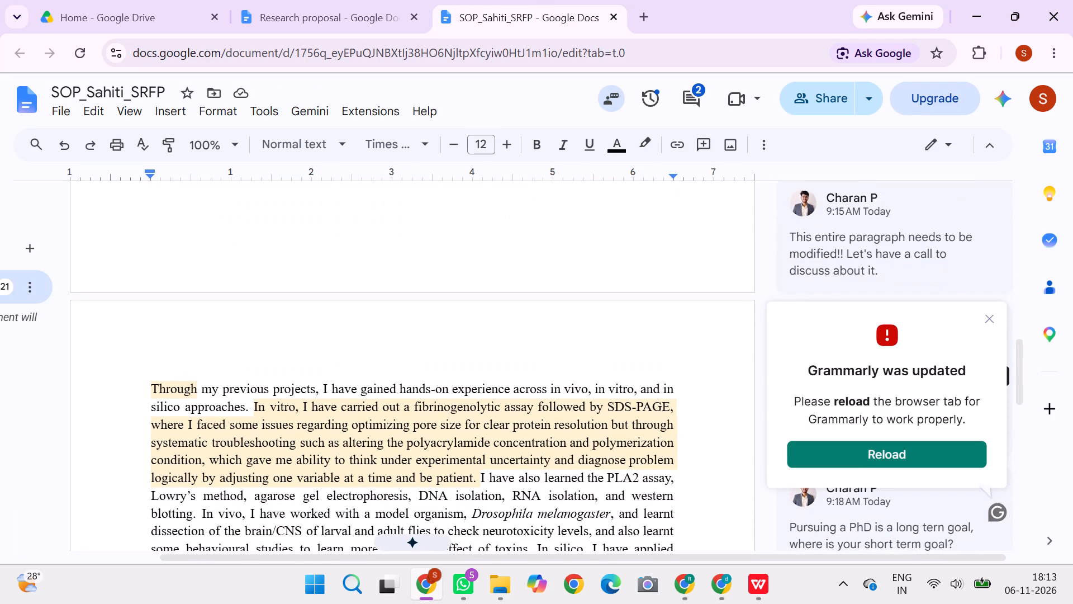
scroll(369, 334, "down", 2)
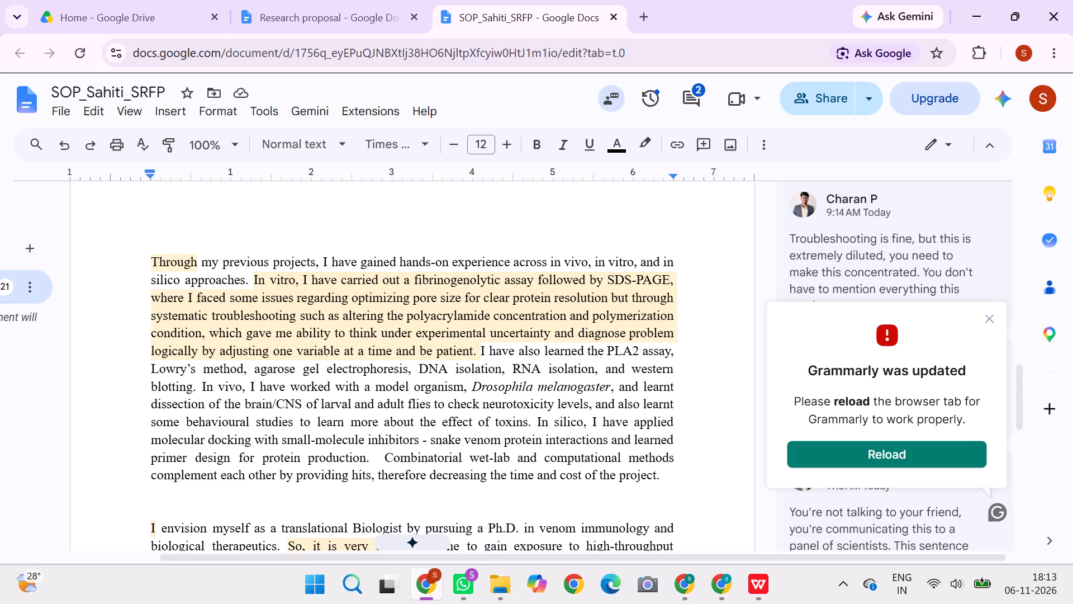
left_click(469, 323)
left_click(993, 313)
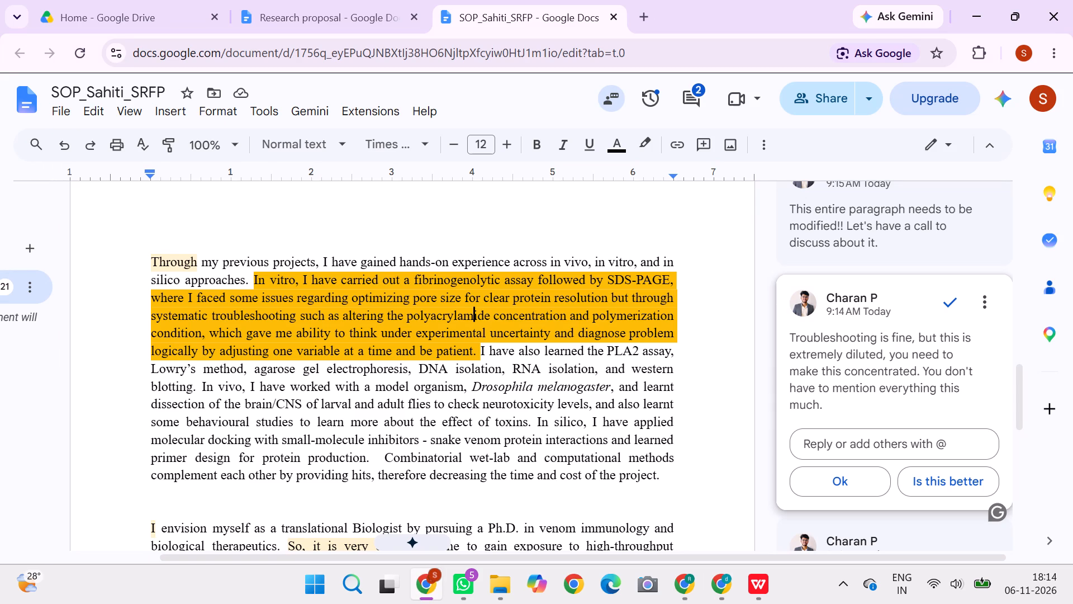
Return to the Research proposal document and continue the "Beyond hand on proficiency in" line with "SDS-PAGE, pla2 assay,".
left_click_drag(337, 8, 542, 292)
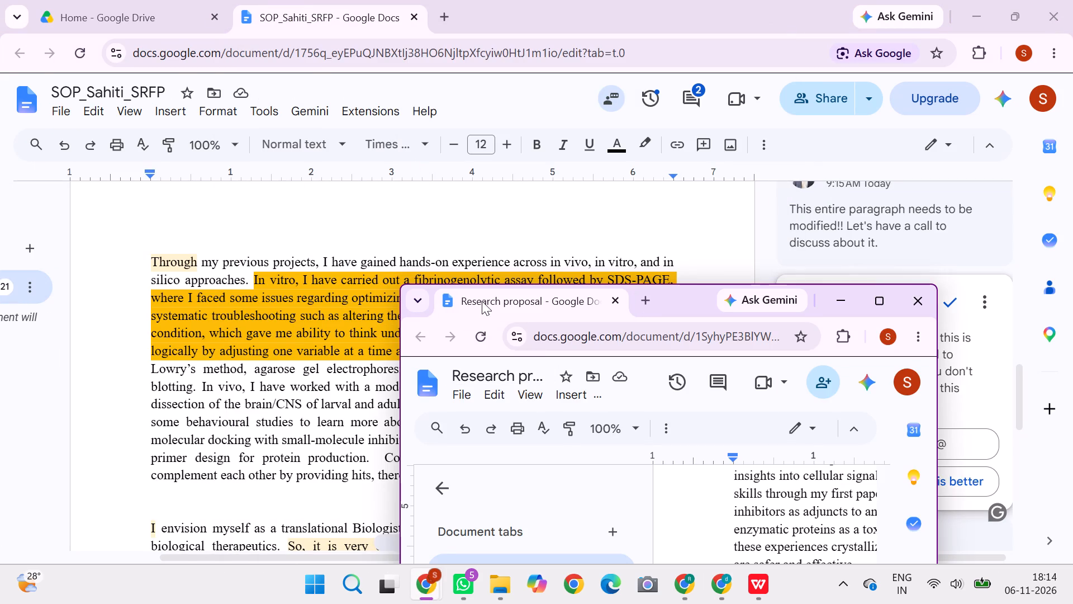
left_click_drag(482, 296, 289, 15)
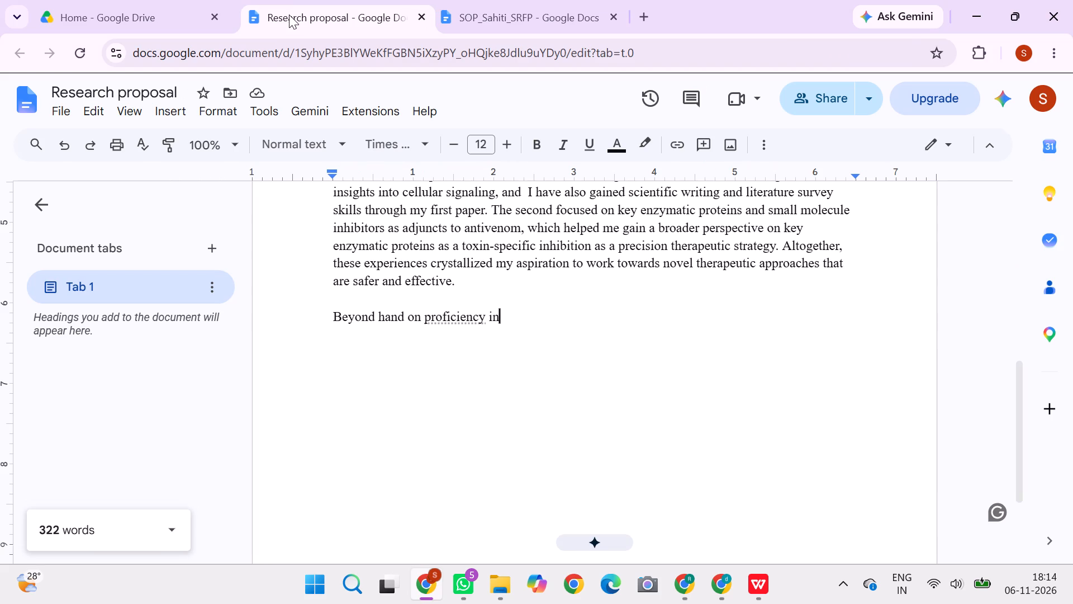
left_click_drag(289, 15, 289, 14)
left_click(524, 317)
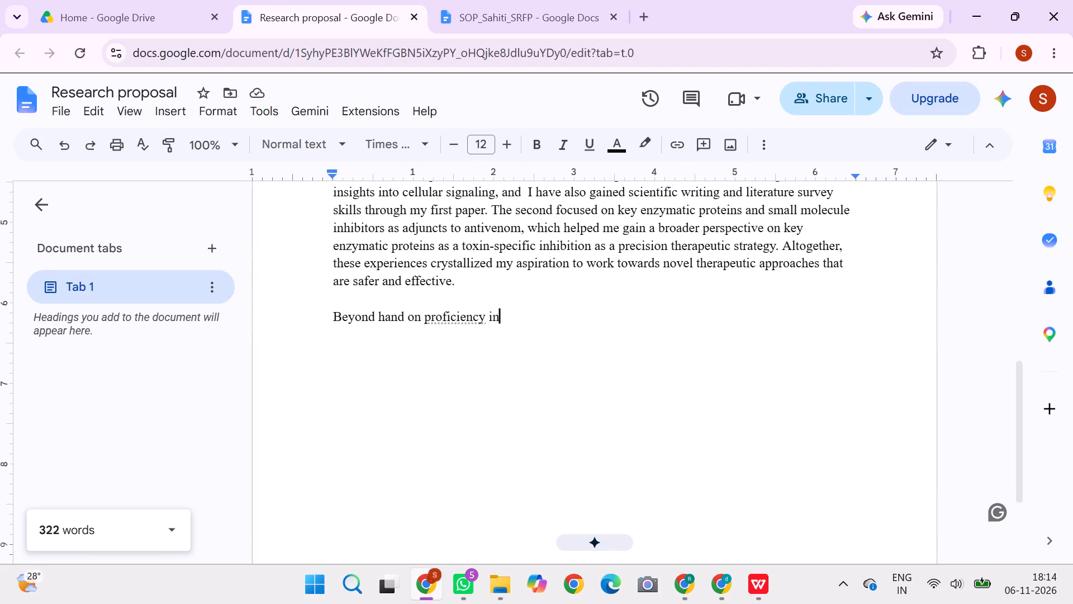
key("space")
type("SDS")
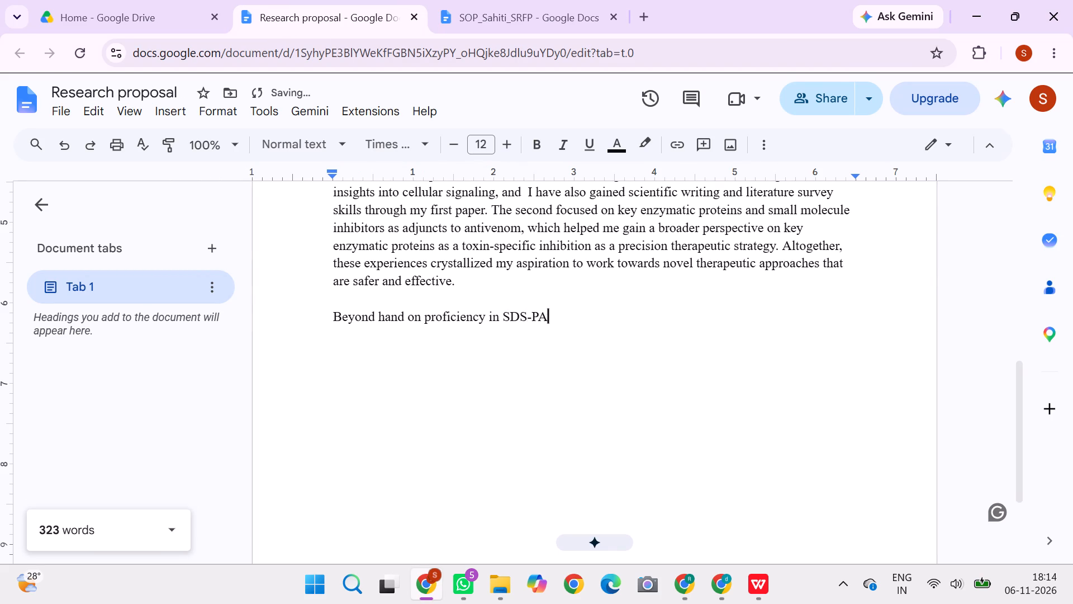
key("BackSpace")
type(", pla2")
key("space")
type("assay")
type(",")
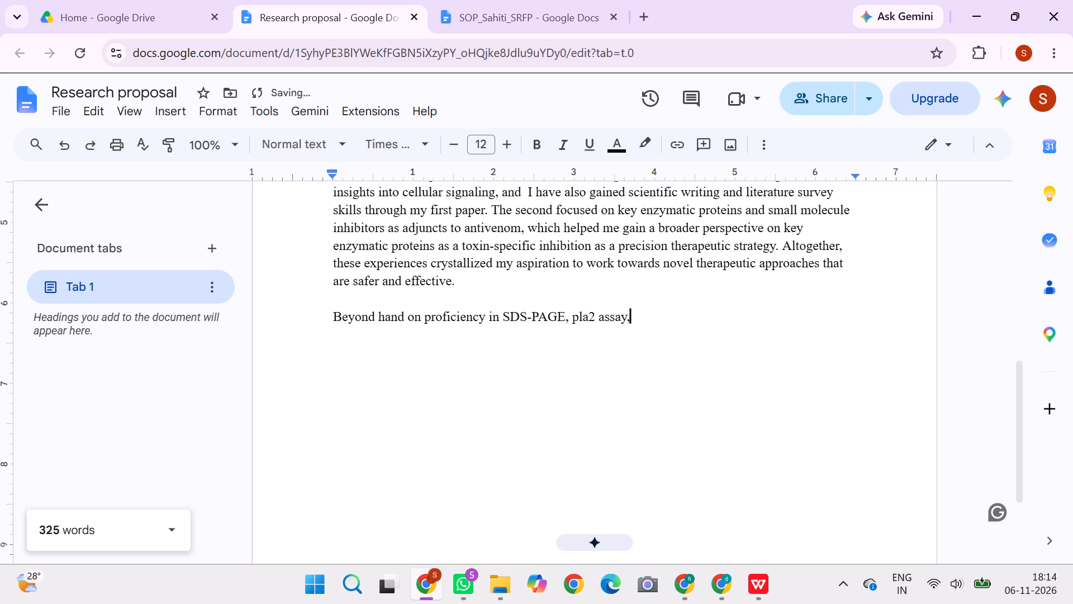
key("space")
Copy "Lowry's method, agarose gel electrophoresis, DNA isolation, RNA isolation, and western blotting" from the SRFP SOP onto the end of the Research proposal's unfinished sentence.
left_click(512, 0)
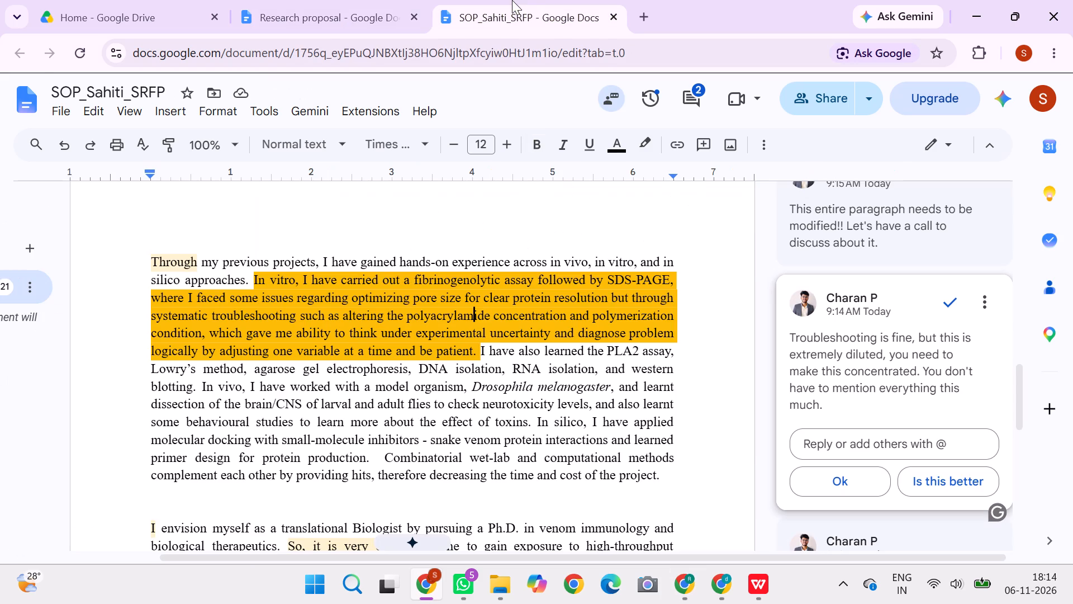
left_click_drag(151, 370, 362, 378)
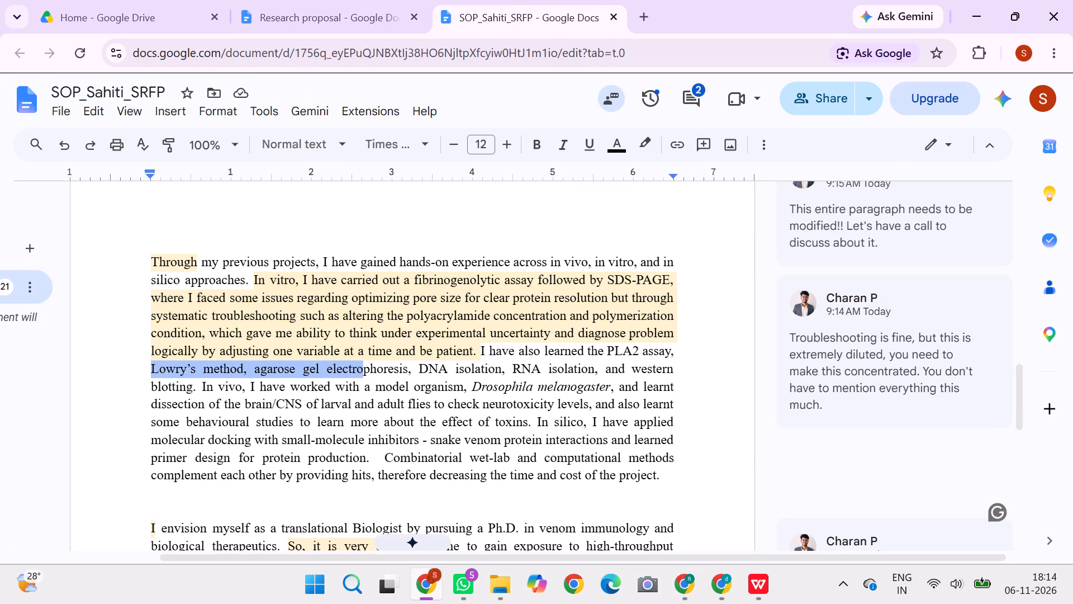
left_click_drag(362, 378, 194, 384)
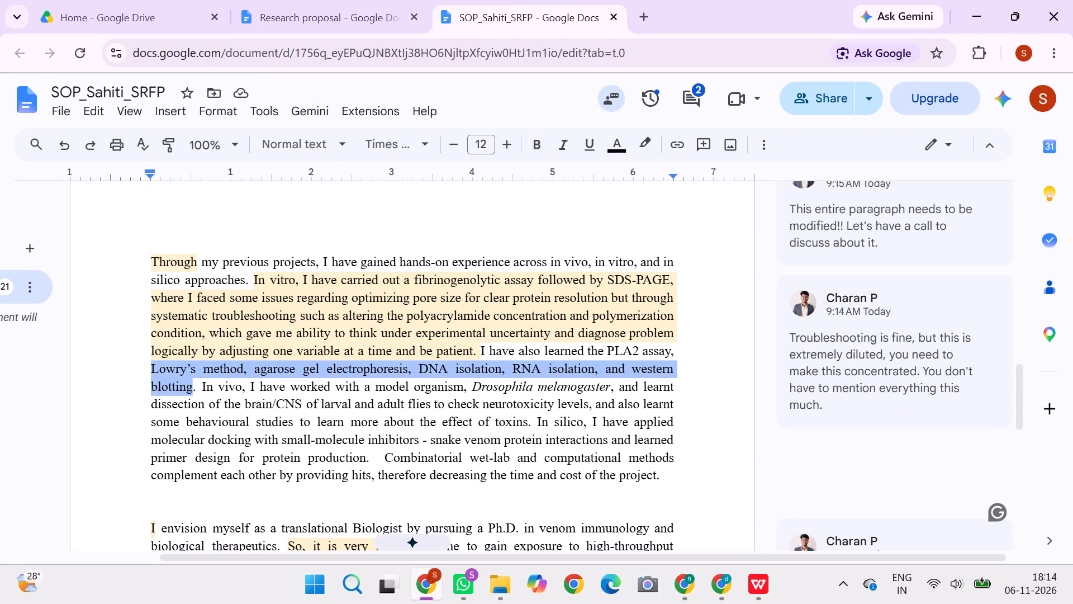
left_click_drag(194, 384, 193, 384)
key("ctrl+c")
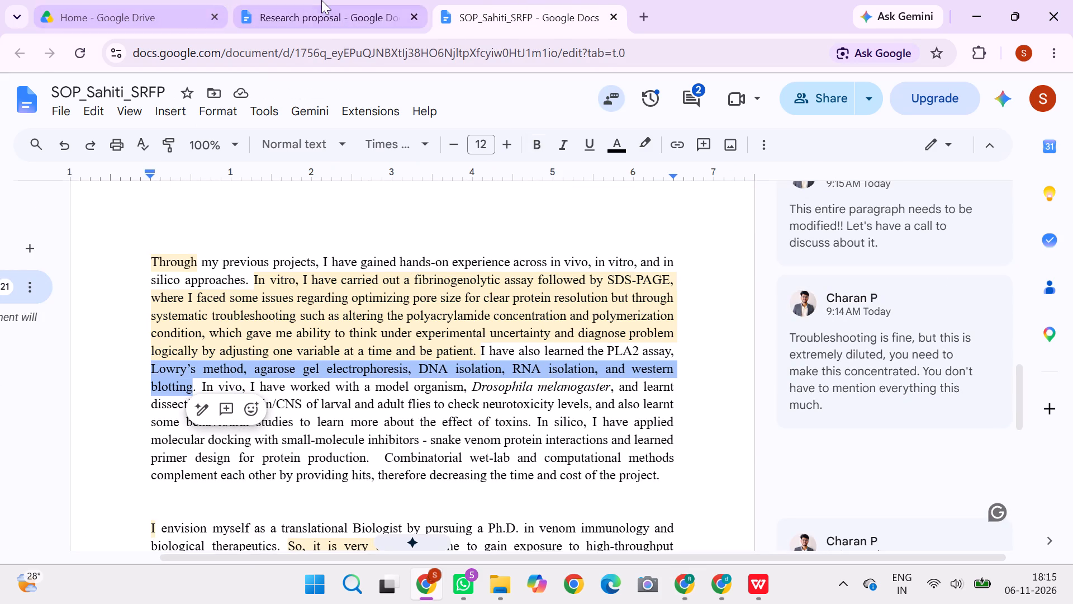
left_click(321, 0)
key("ctrl+v")
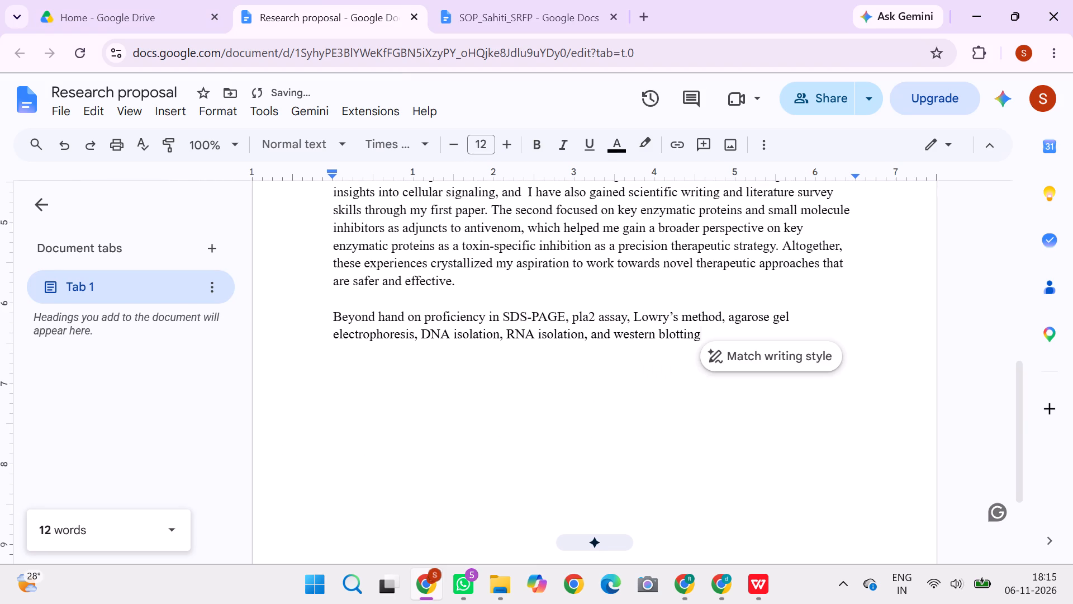
Recheck the SOP's techniques paragraph, then end the proposal's sentence after "western blotting" and start a new one with "I have also".
left_click(602, 0)
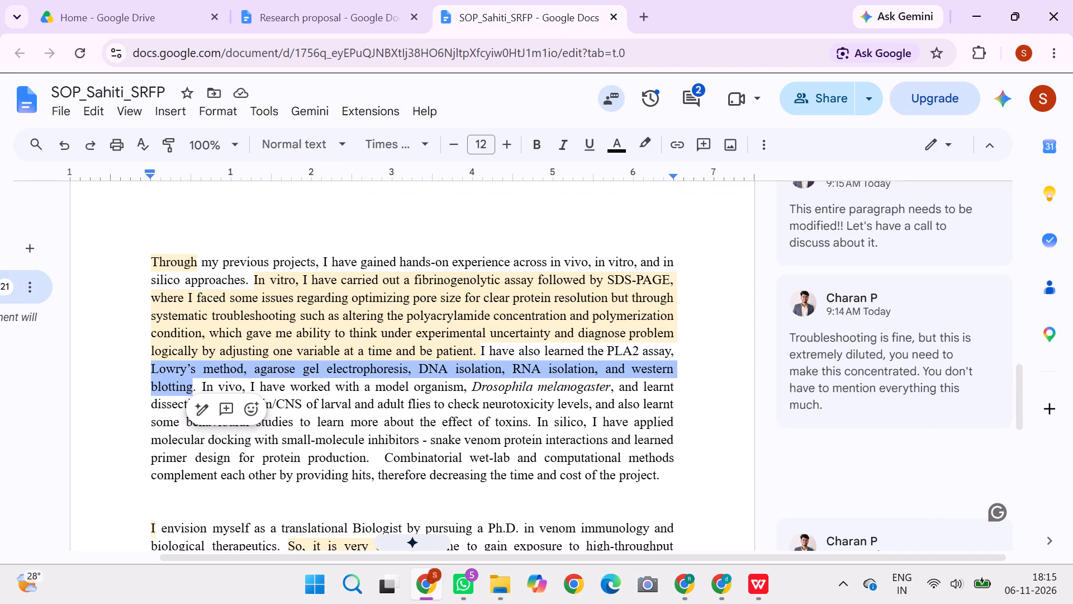
left_click(724, 397)
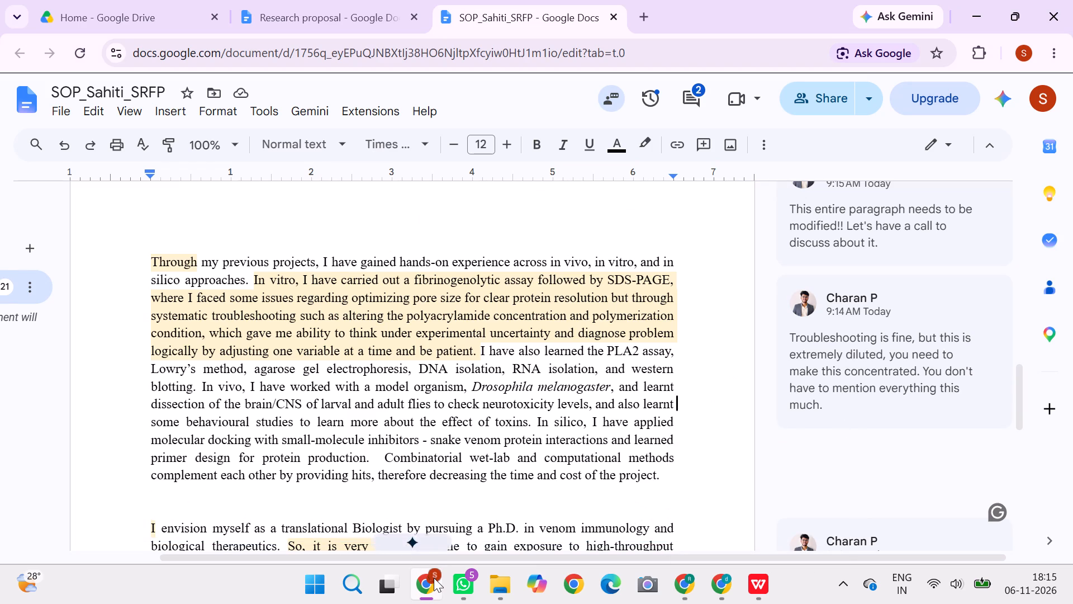
left_click(300, 8)
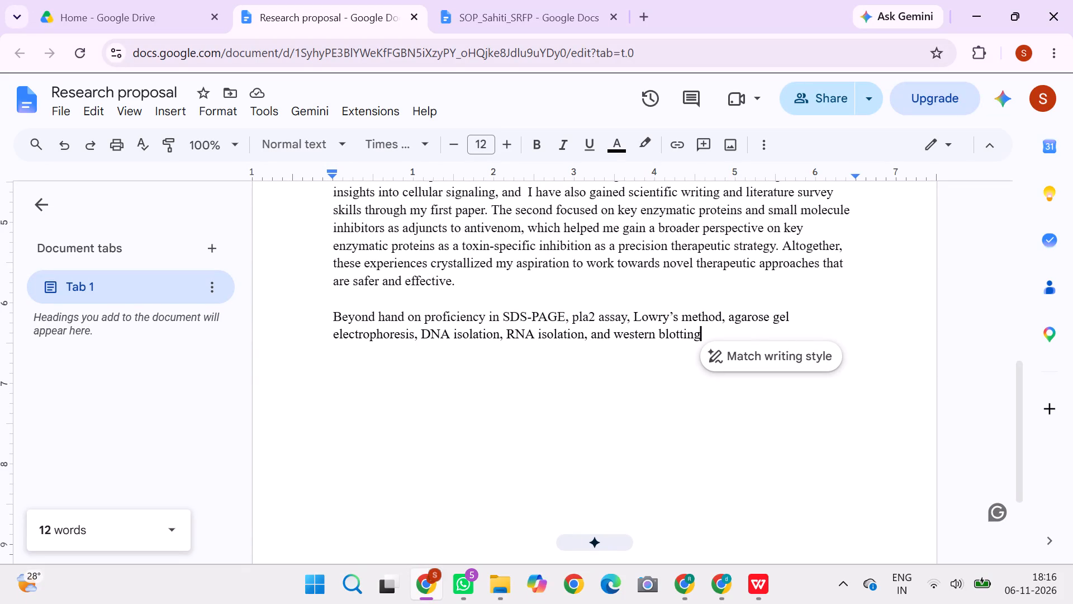
type(". i have also")
key("space")
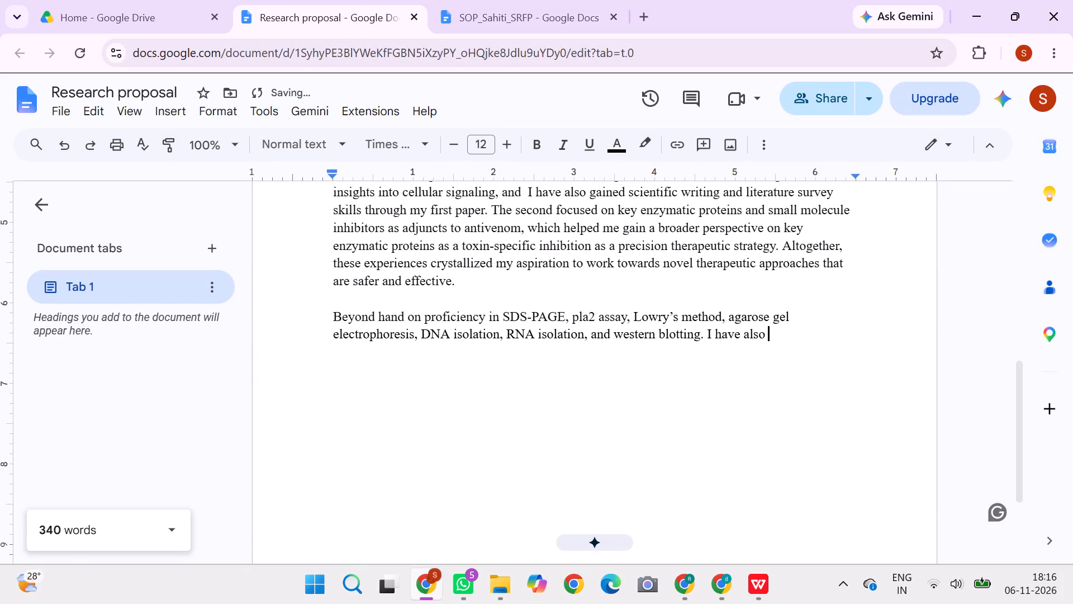
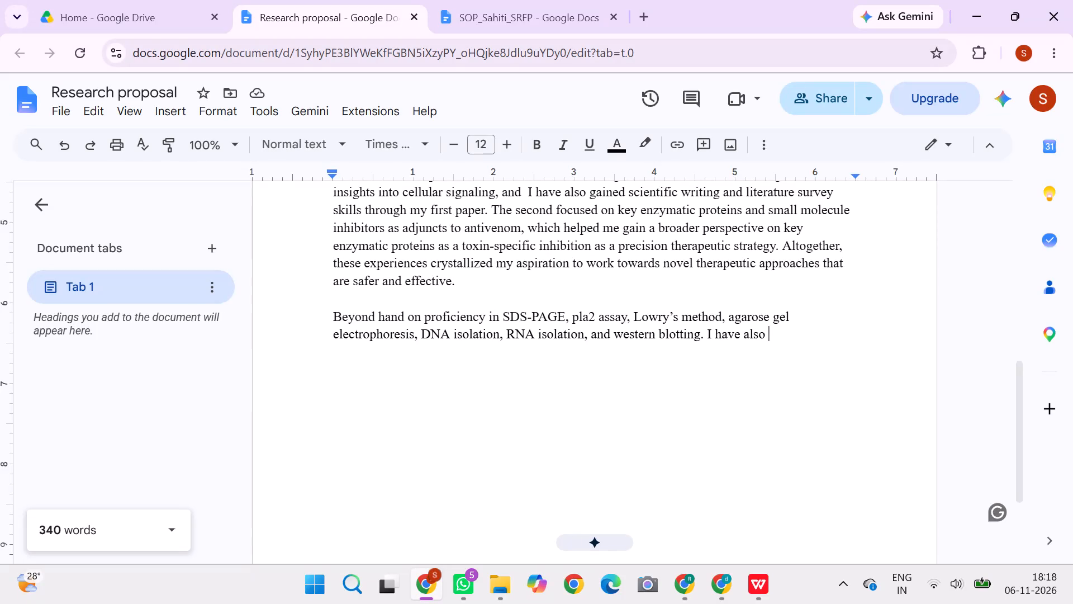
Replace "Beyond" at the start of the Research proposal's last paragraph with "I have gained".
left_click(375, 317)
key("BackSpace")
key("BackSpace")
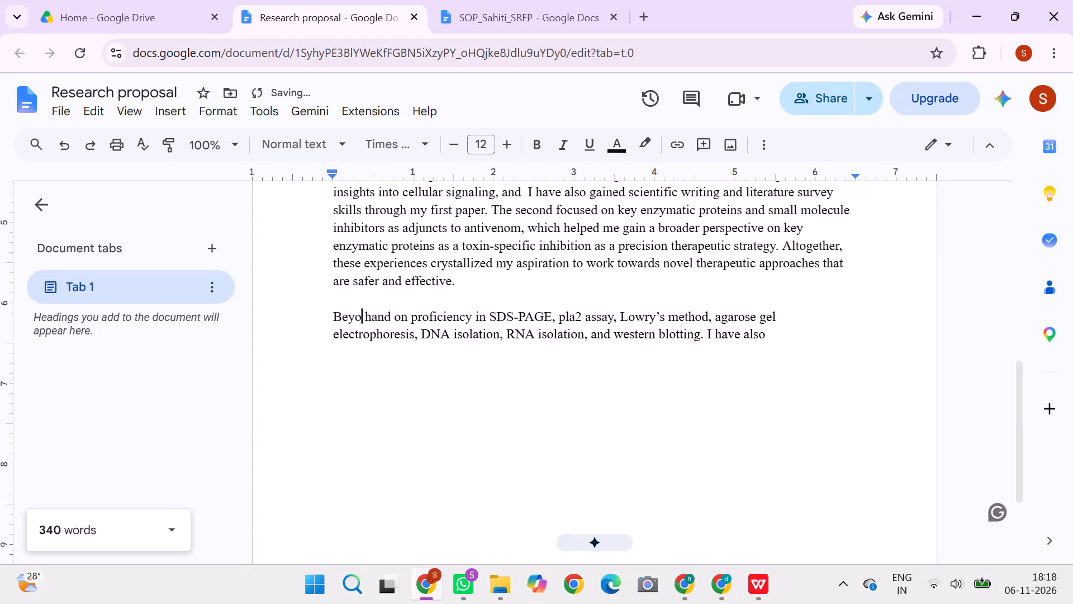
key("BackSpace")
key("BackSpace")
key("BackSpace")
key("BackSpace")
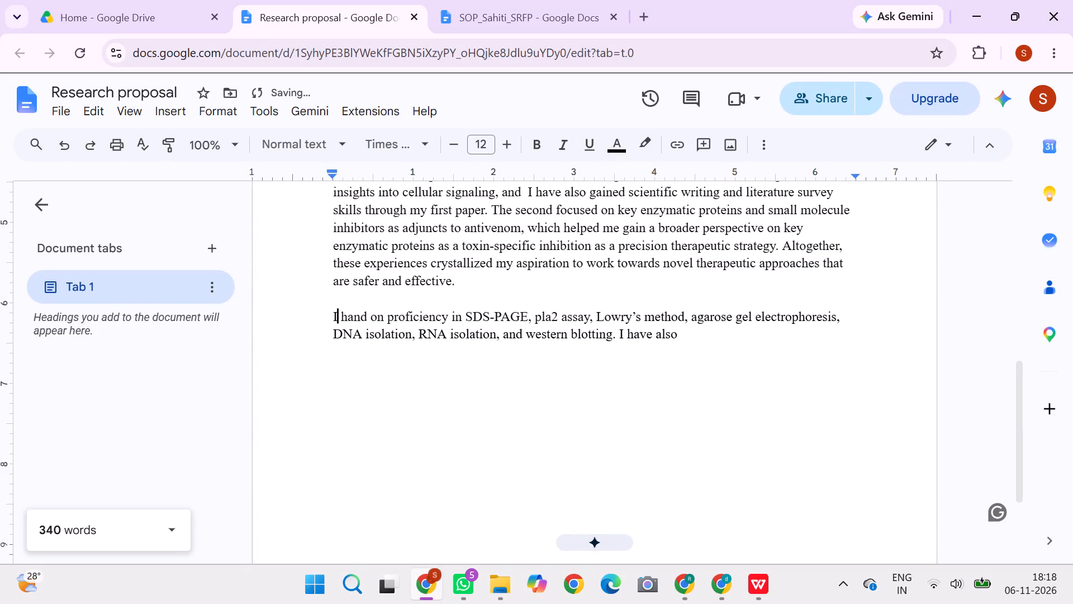
key("h")
key("BackSpace")
key("space")
type("have gained")
key("space")
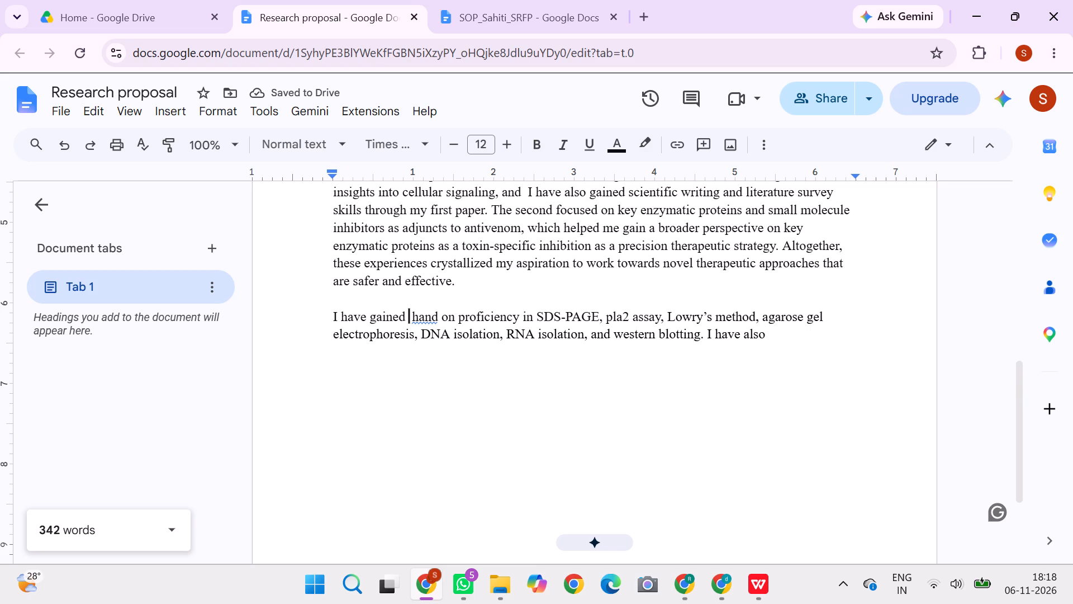
Insert "not only" after "proficiency" in the paragraph's first sentence.
left_click(519, 314)
key("space")
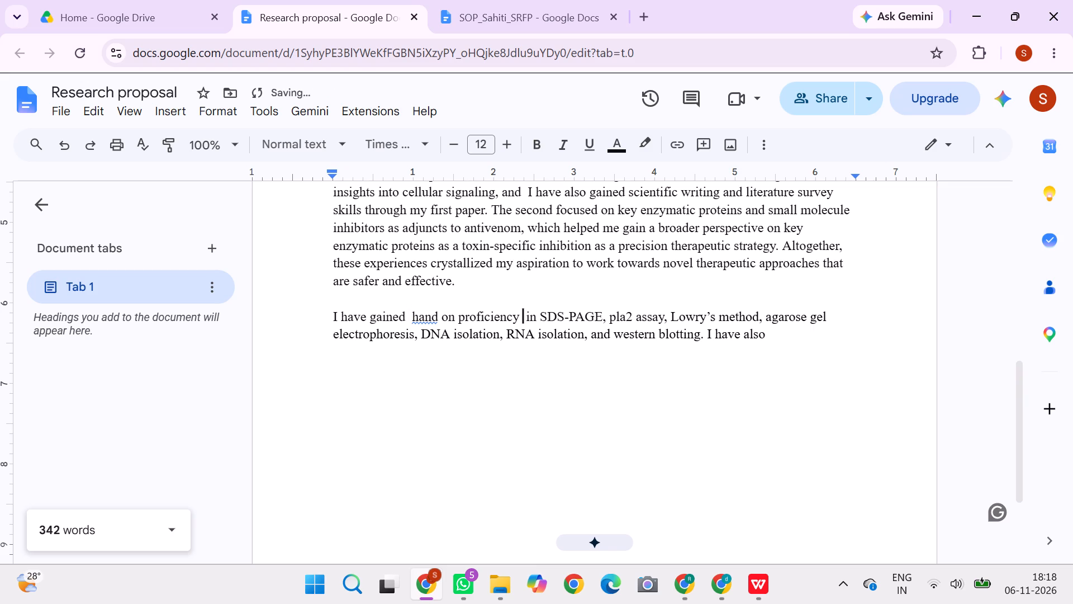
type("not only")
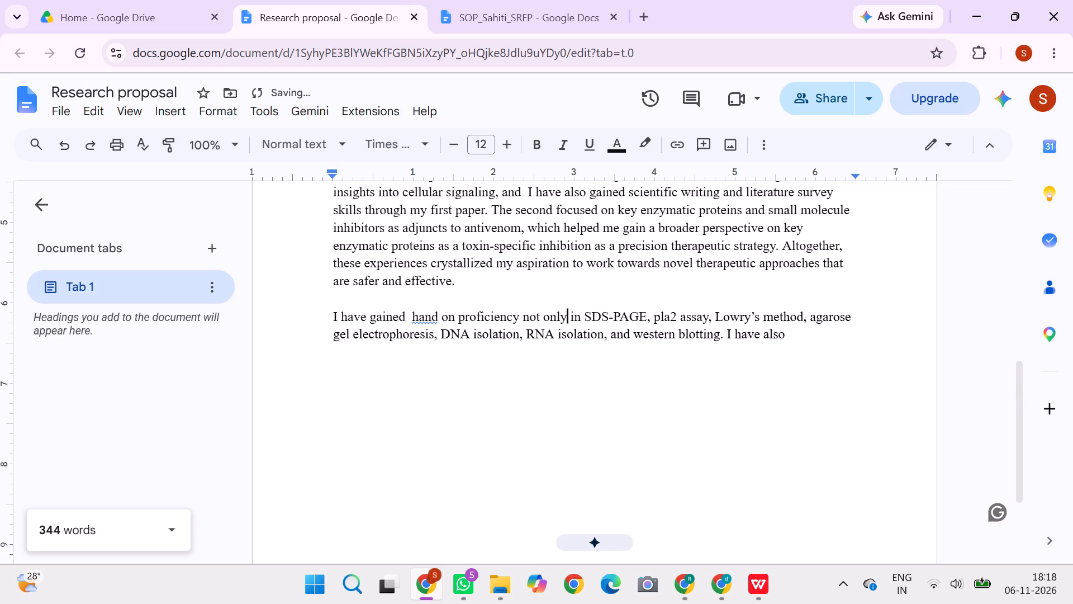
Correct "hand" to "hands-" before "on proficiency", using the spelling suggestion and retyping the hyphen.
left_click(434, 317)
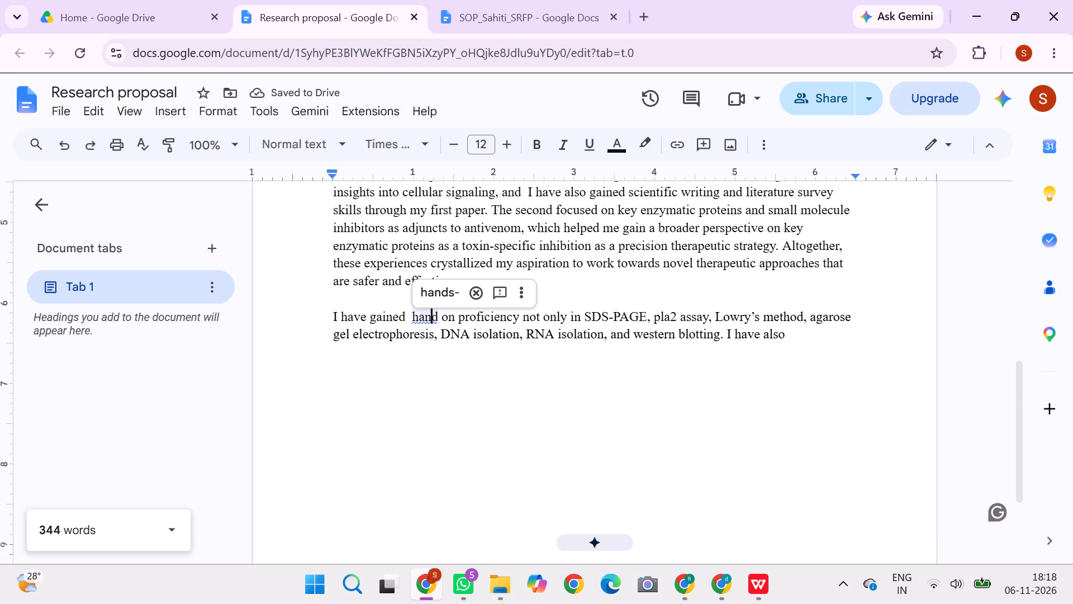
left_click(440, 296)
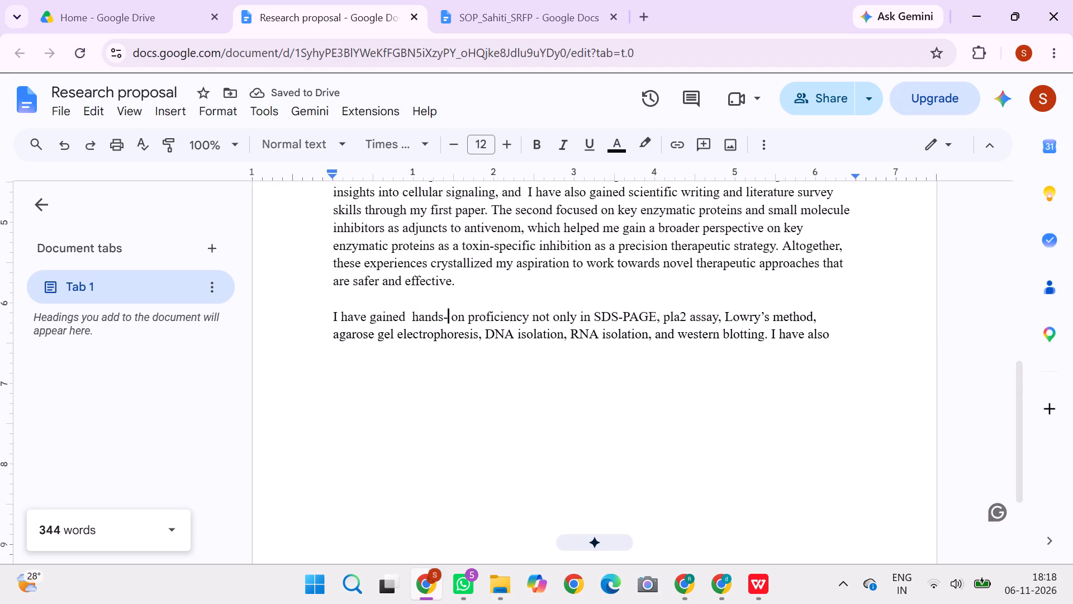
key("BackSpace")
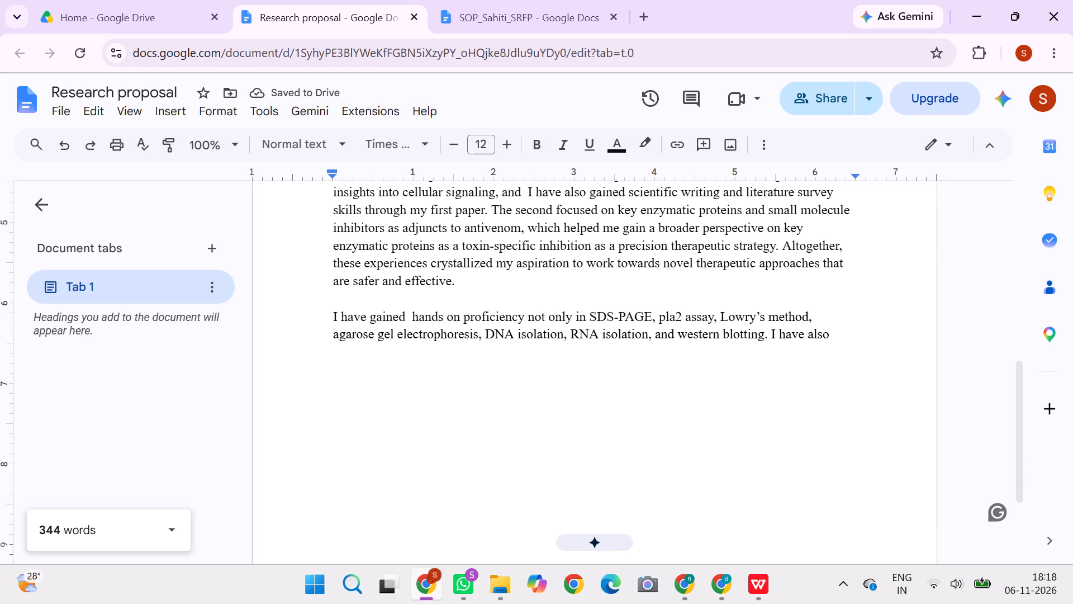
key("minus")
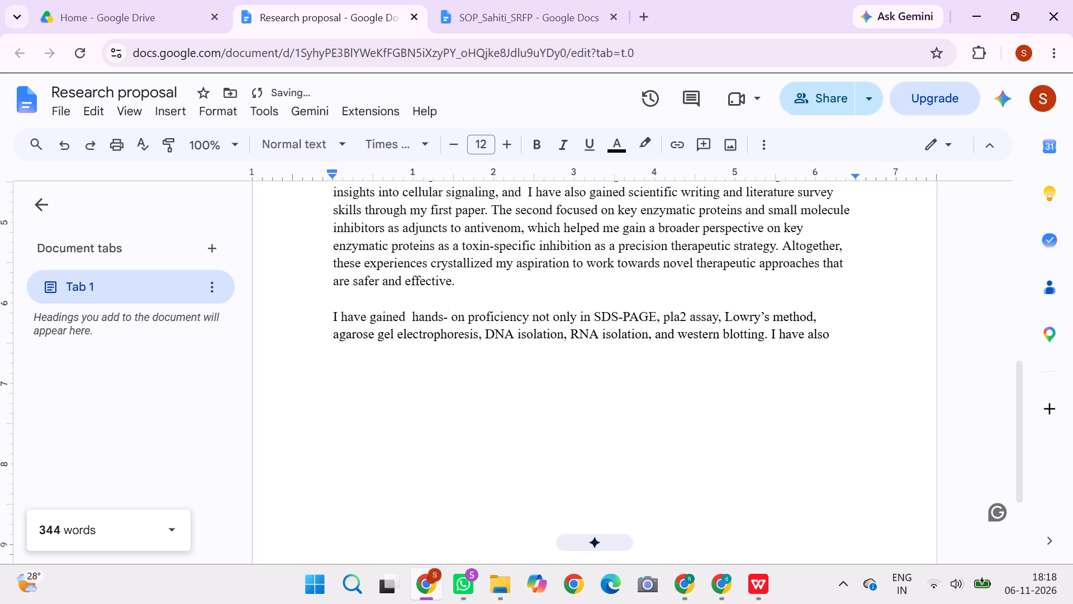
Replace "I have" with "But" before "also" at the end of the paragraph.
left_click(802, 337)
key("BackSpace")
key("BackSpace")
key("BackSpace")
key("BackSpace")
key("BackSpace")
key("BackSpace")
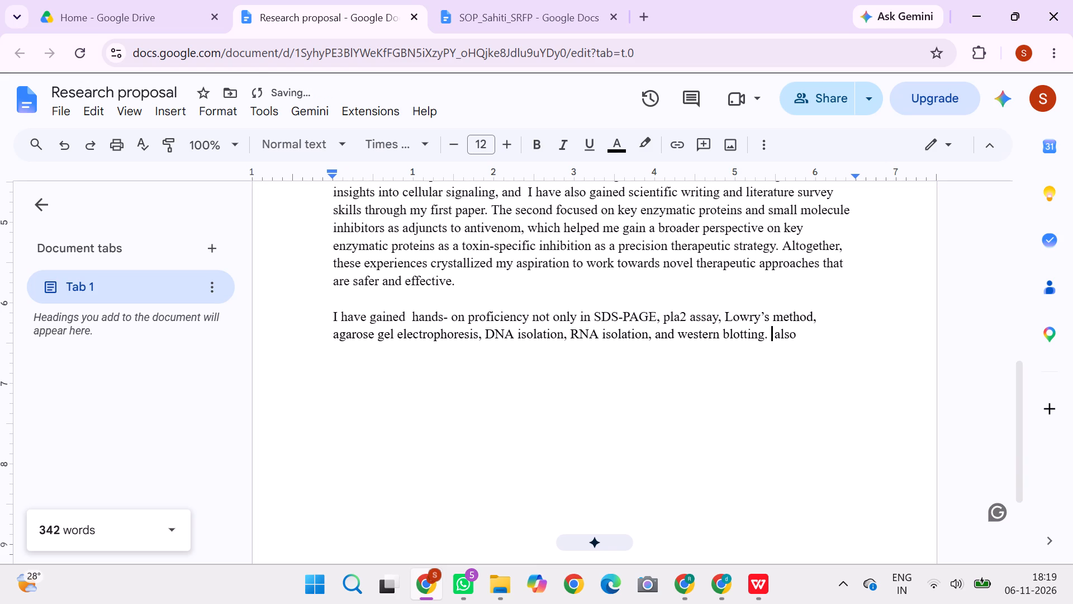
key("b")
type("ut")
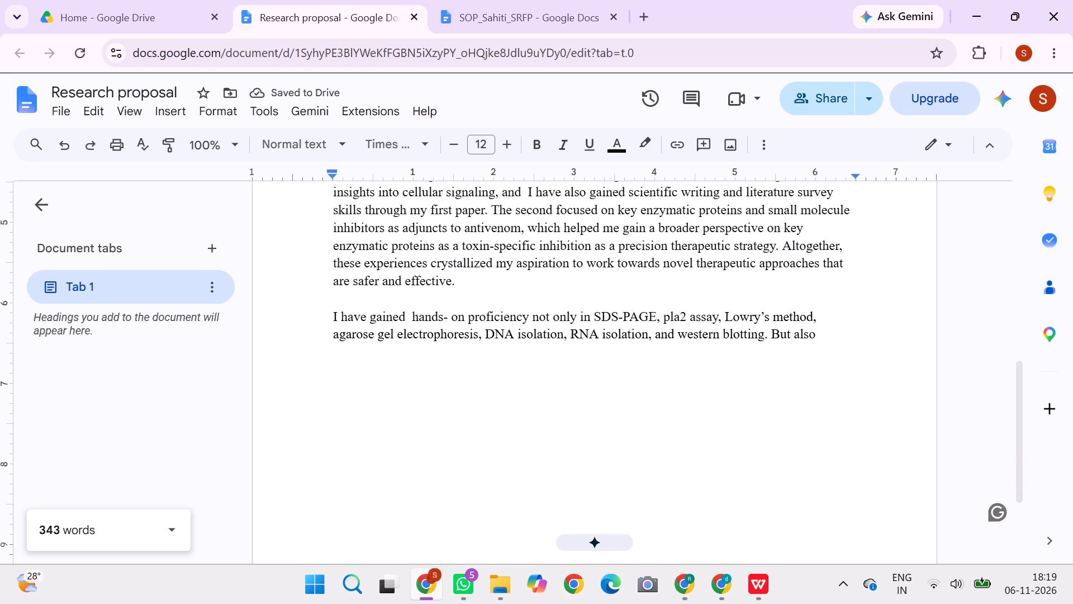
left_click(820, 331)
Review the in vivo and in silico techniques in the SRFP SOP's projects paragraph, then return to the Research proposal.
left_click(577, 13)
scroll(439, 375, "down", 1)
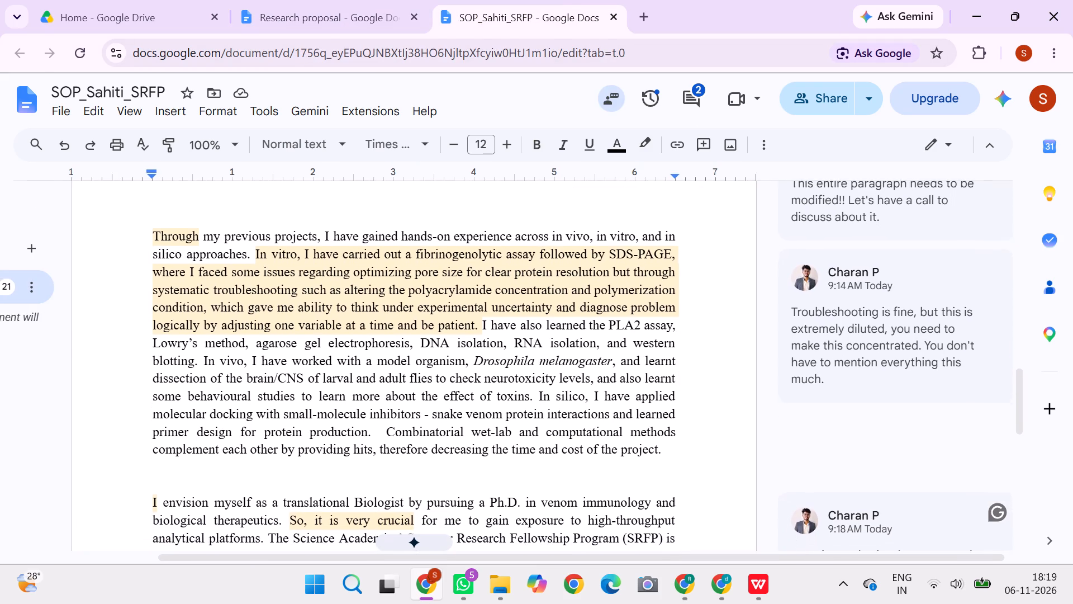
scroll(439, 375, "down", 2)
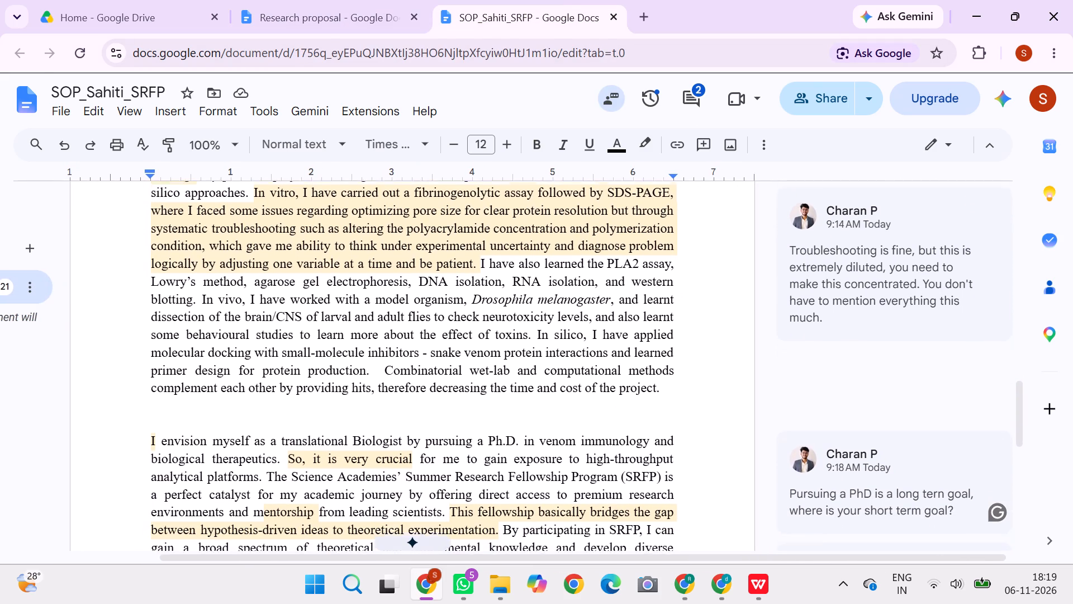
scroll(439, 375, "down", 1)
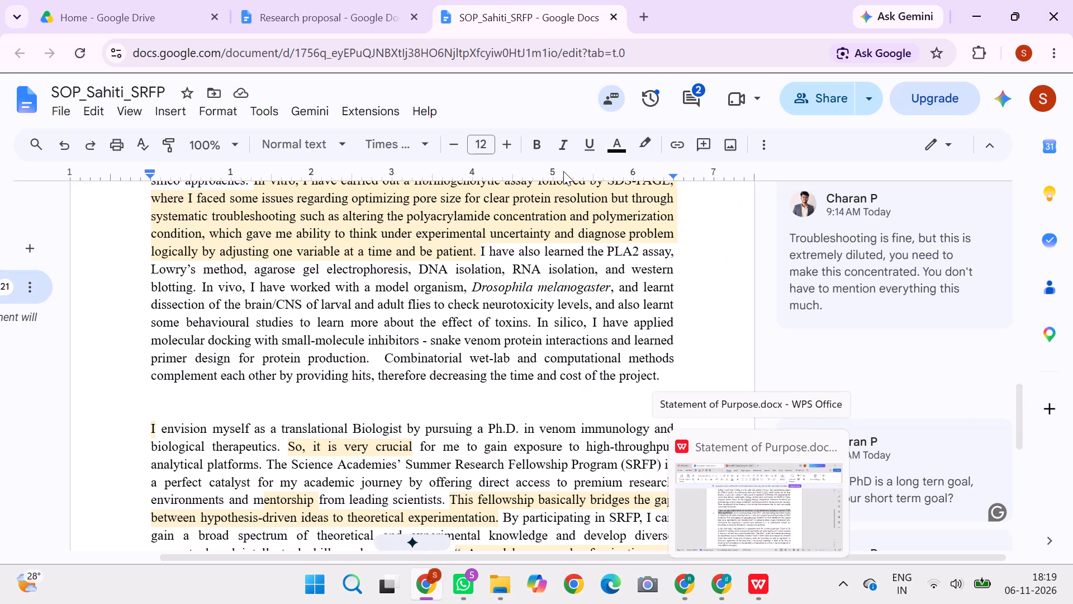
left_click_drag(286, 0, 321, 8)
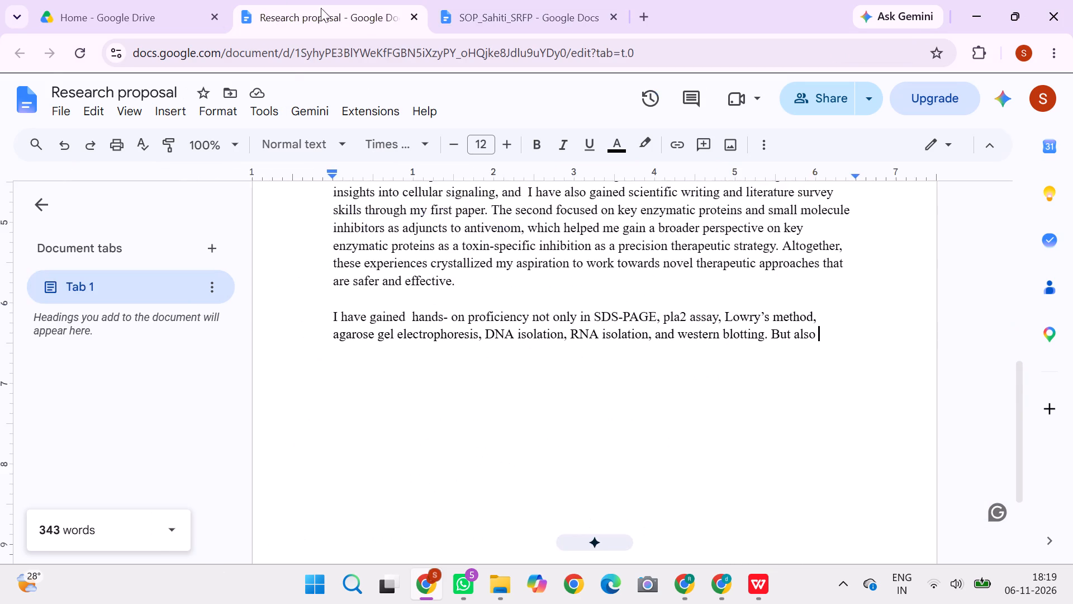
left_click_drag(321, 8, 684, 422)
left_click_drag(687, 434, 687, 435)
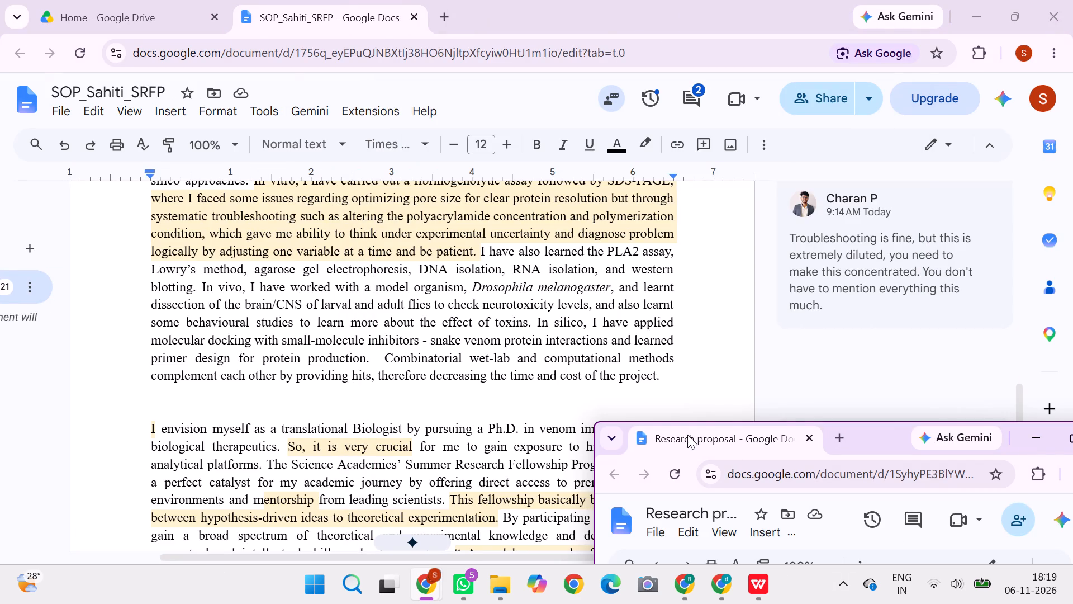
left_click_drag(687, 435, 248, 0)
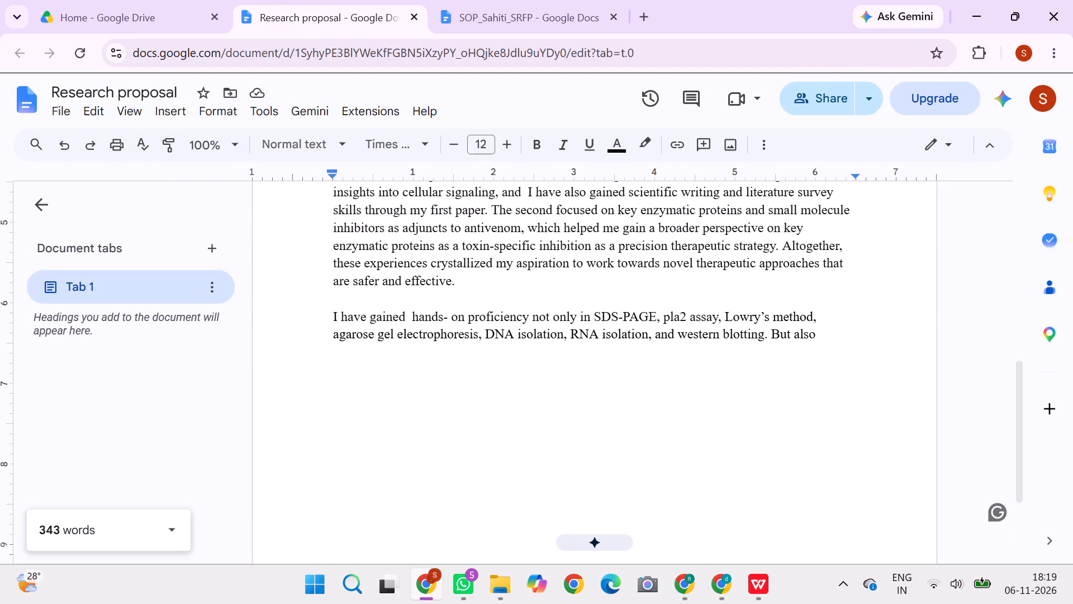
Continue the Research proposal's sentence after "But also" with "acquired practical knowledge on".
type("aquied pe")
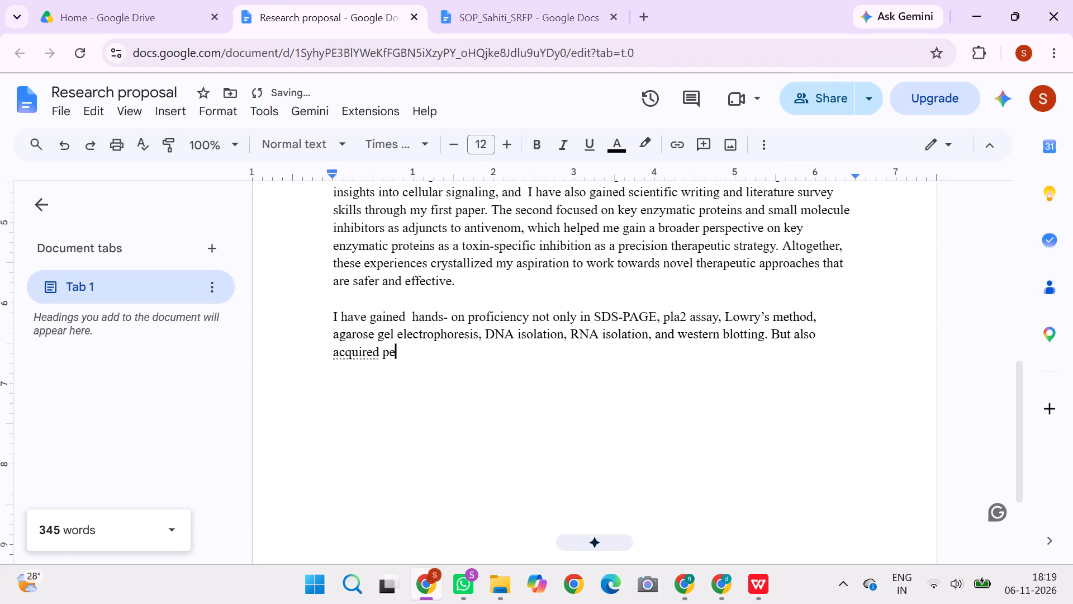
key("BackSpace")
key("r")
key("a")
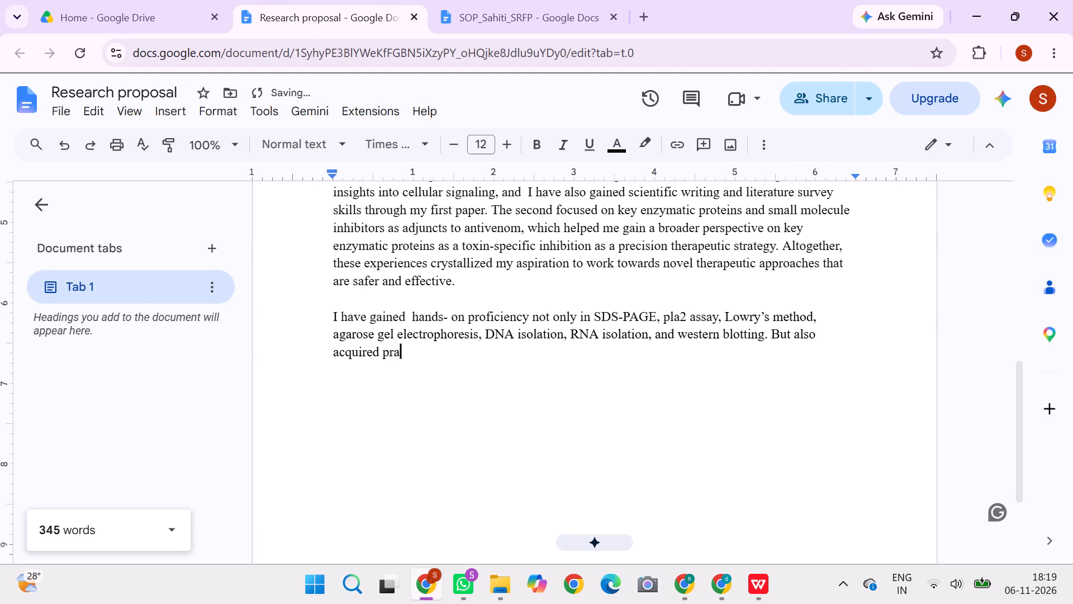
type("ctical knowledh")
key("BackSpace")
type("ge on")
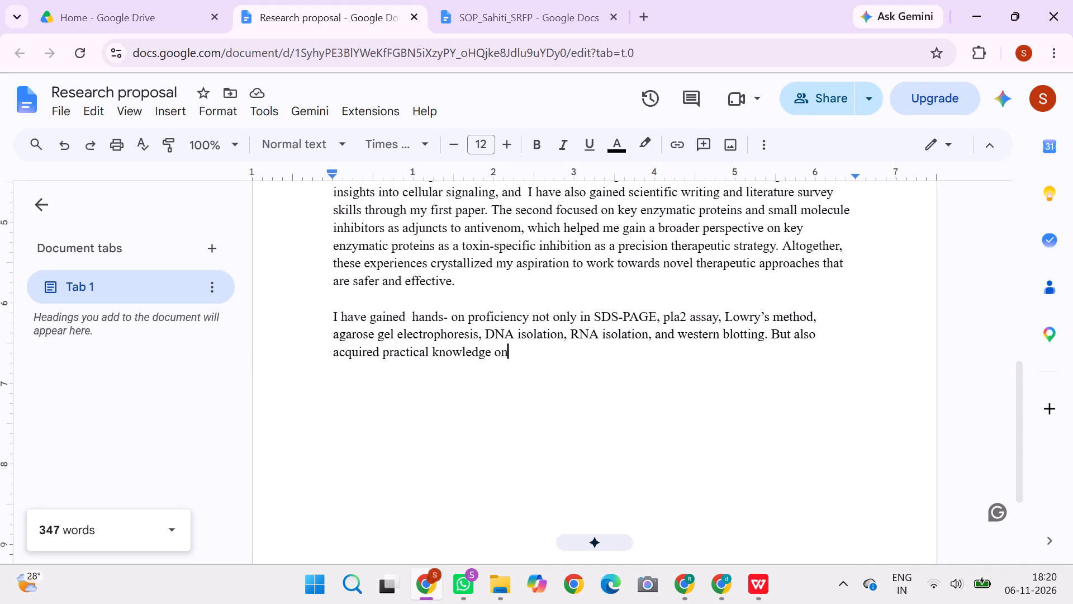
key("space")
Extend the sentence with "checking neurotoxicity levels in".
type("che")
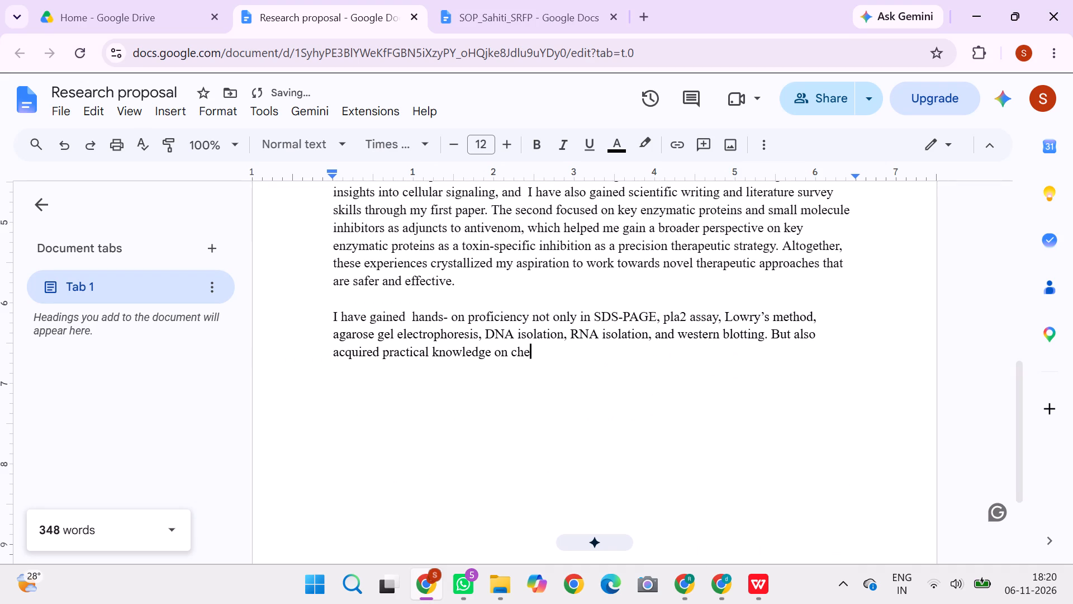
key("a")
key("BackSpace")
type("aking nu")
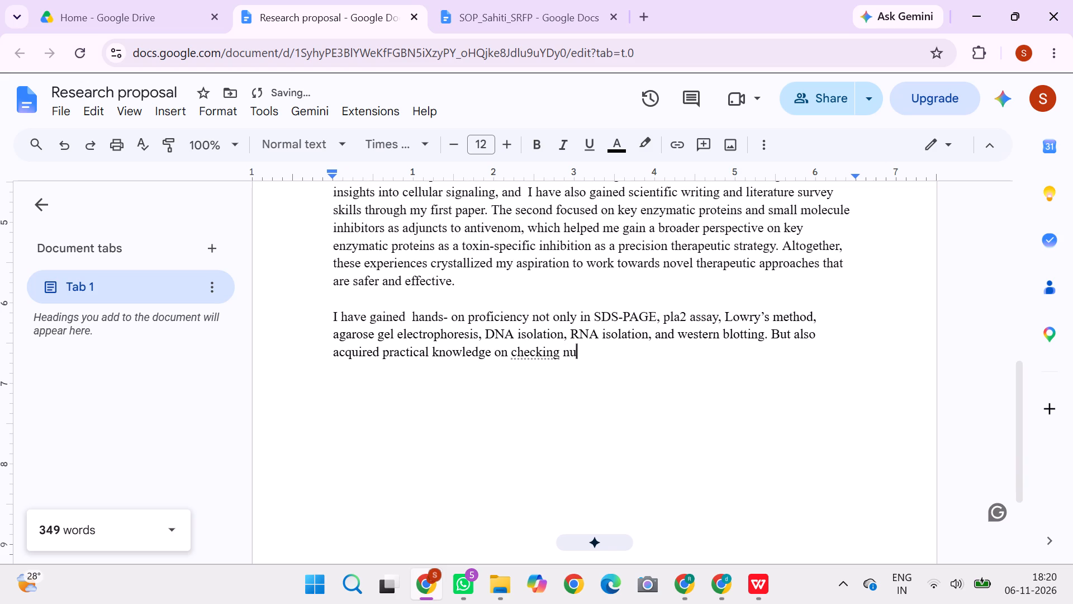
key("BackSpace")
type("euroti")
key("BackSpace")
type("oxicity levels in")
key("space")
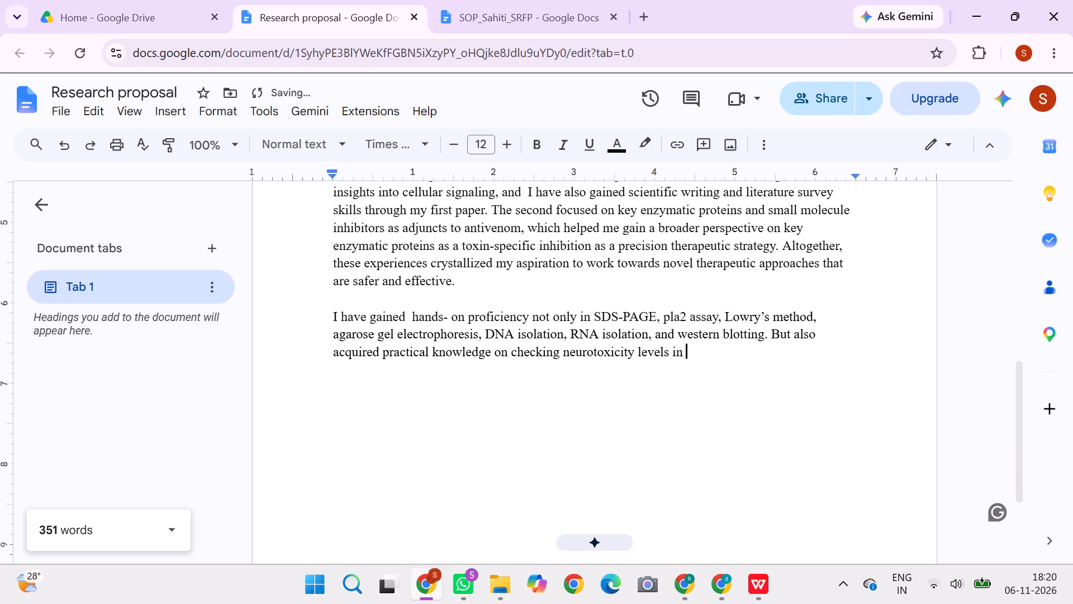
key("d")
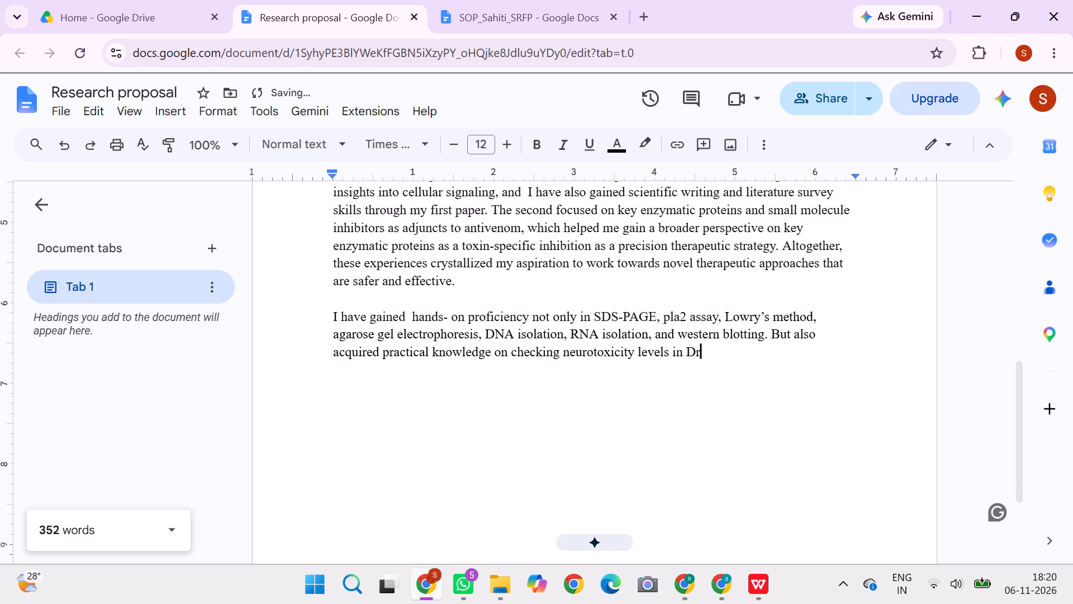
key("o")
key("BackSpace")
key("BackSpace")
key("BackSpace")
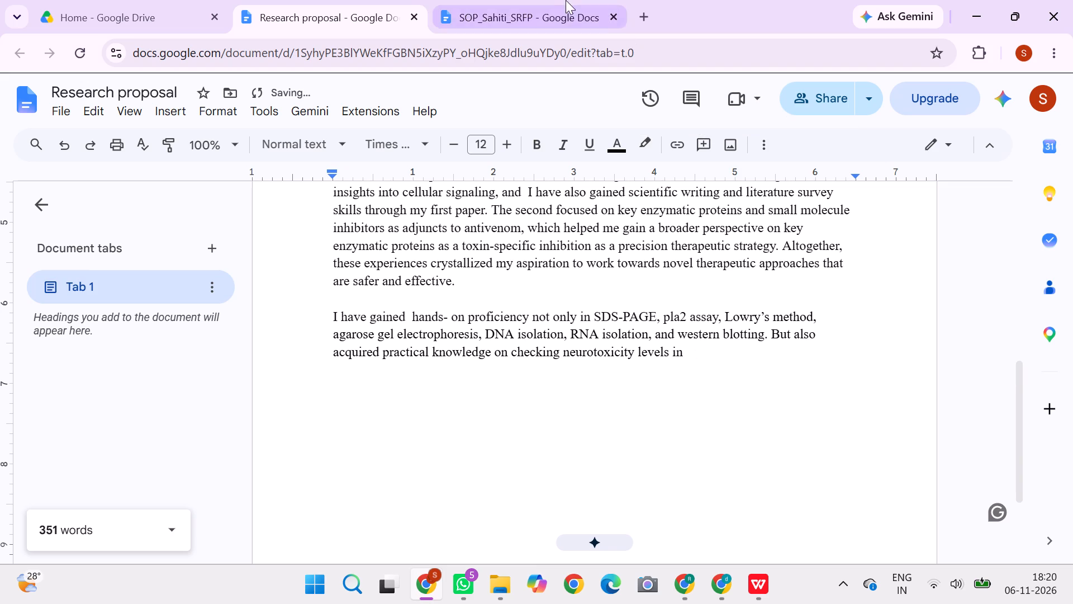
Copy the italic species name "Drosophila melanogaster" from the SRFP SOP onto the end of the Research proposal's sentence.
left_click(548, 0)
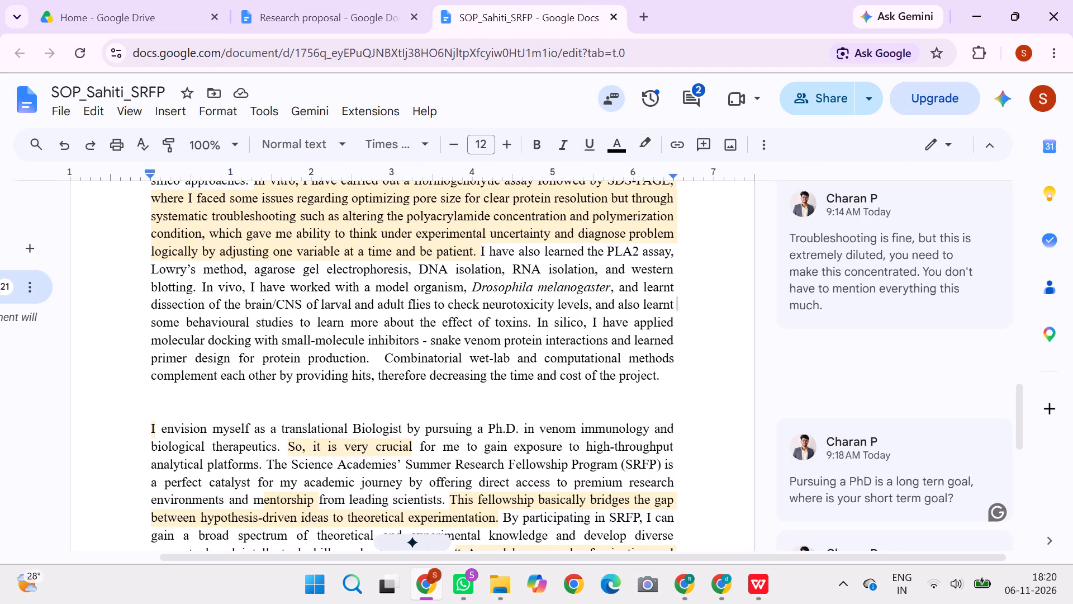
left_click_drag(471, 287, 609, 287)
key("ctrl+c")
left_click(297, 0)
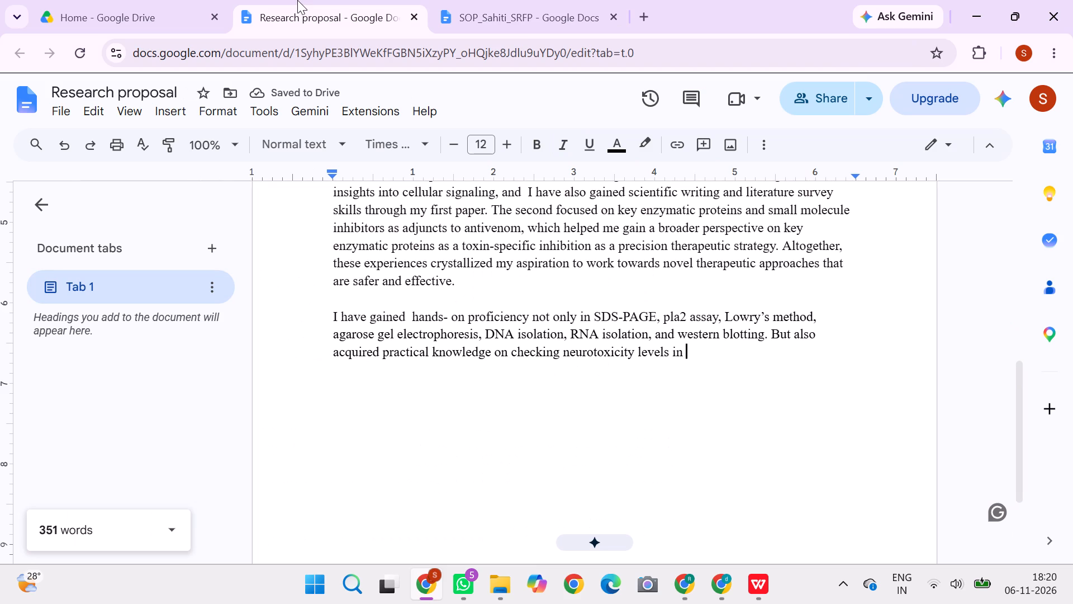
key("ctrl+v")
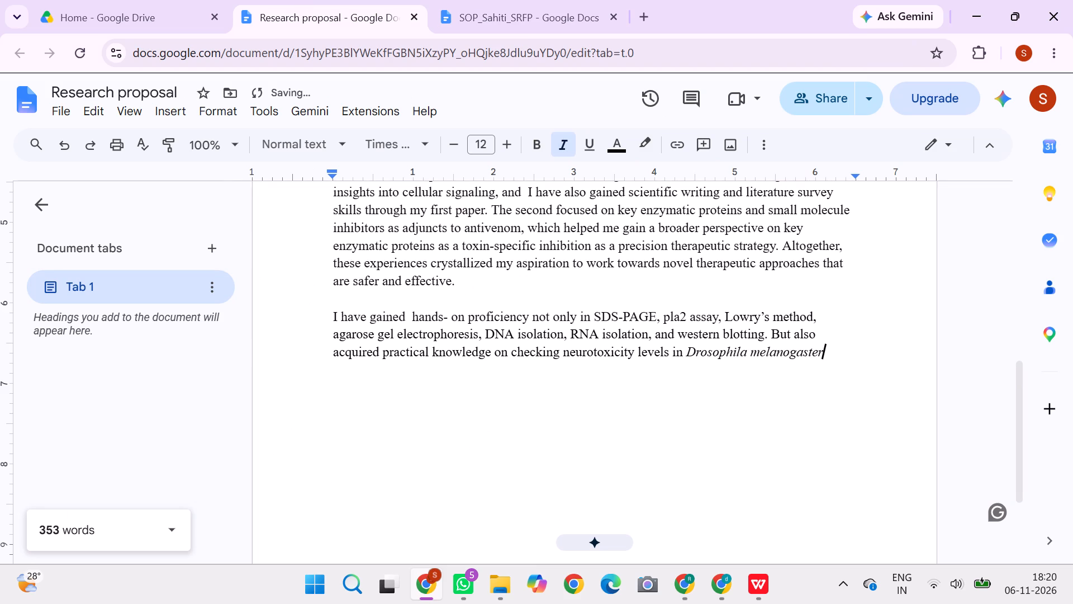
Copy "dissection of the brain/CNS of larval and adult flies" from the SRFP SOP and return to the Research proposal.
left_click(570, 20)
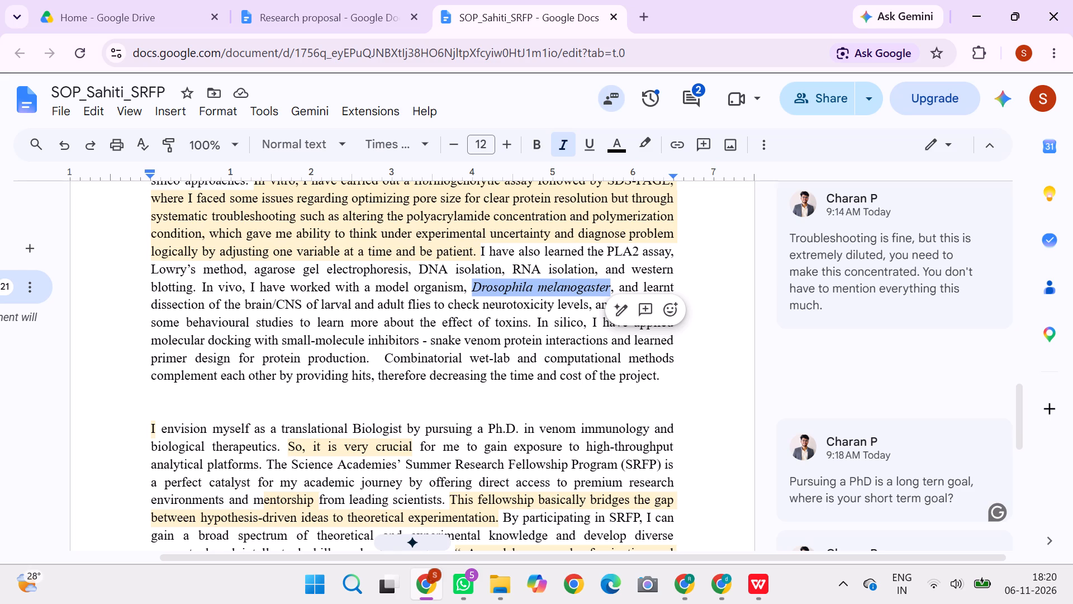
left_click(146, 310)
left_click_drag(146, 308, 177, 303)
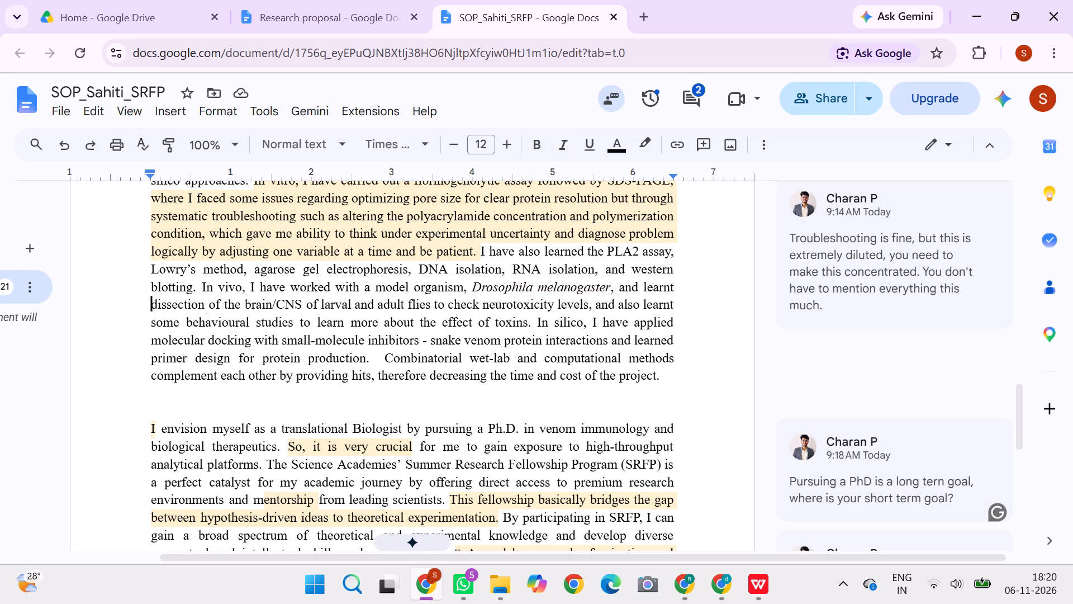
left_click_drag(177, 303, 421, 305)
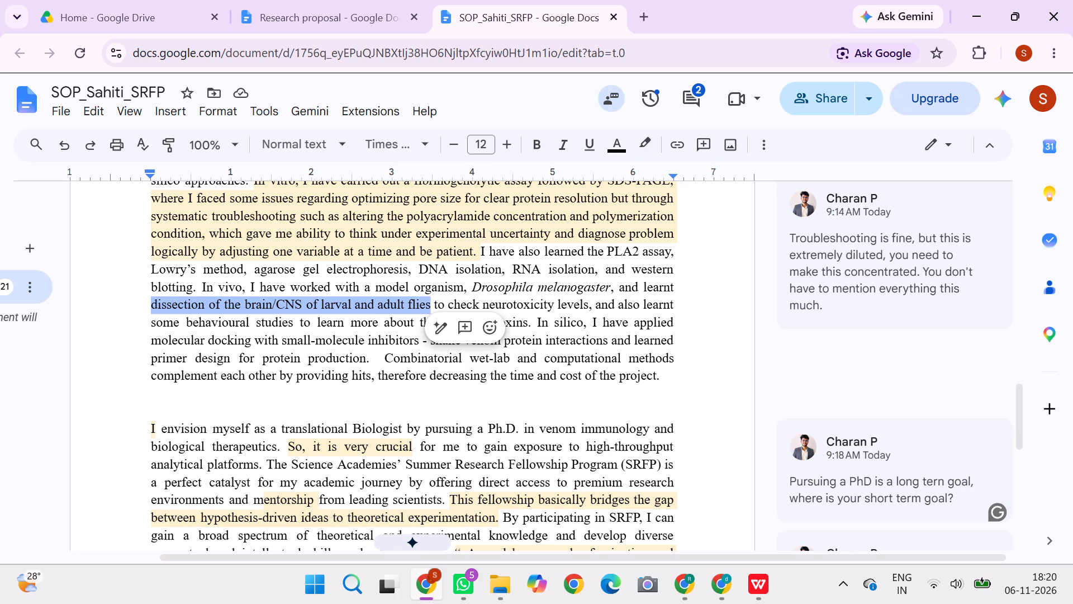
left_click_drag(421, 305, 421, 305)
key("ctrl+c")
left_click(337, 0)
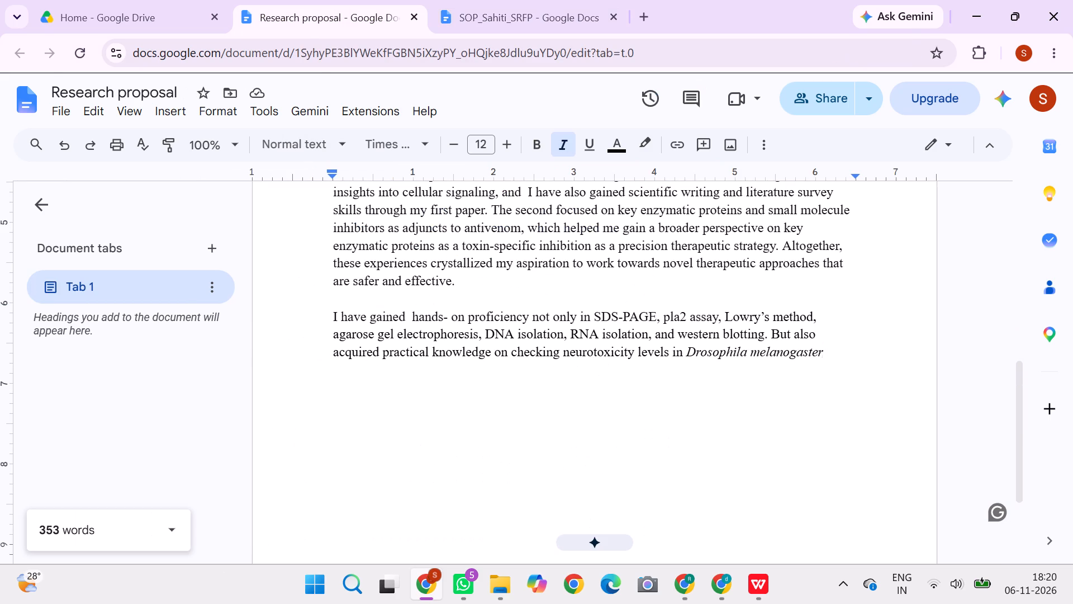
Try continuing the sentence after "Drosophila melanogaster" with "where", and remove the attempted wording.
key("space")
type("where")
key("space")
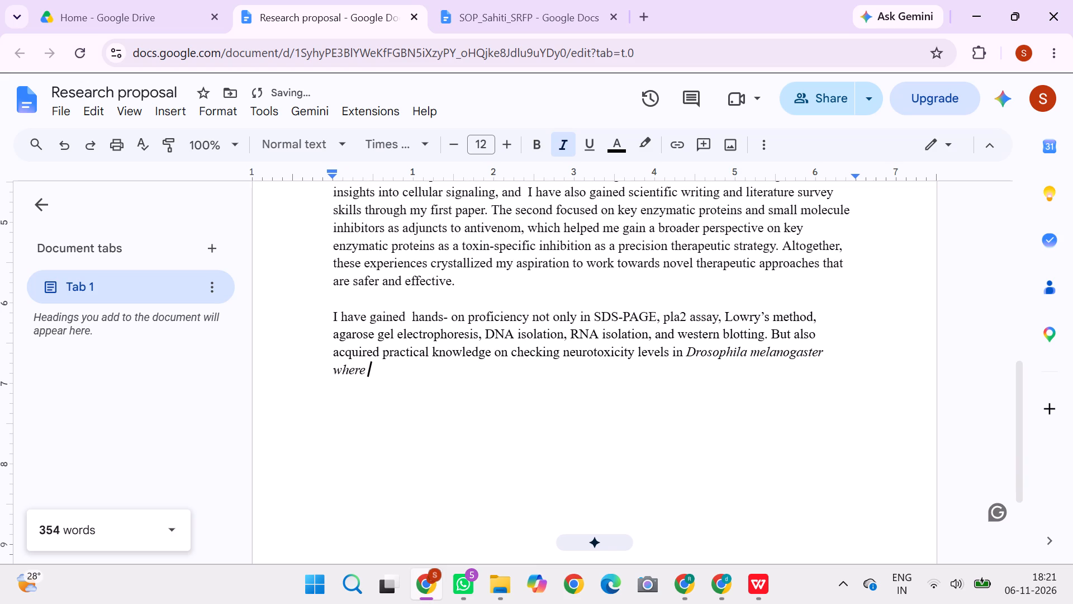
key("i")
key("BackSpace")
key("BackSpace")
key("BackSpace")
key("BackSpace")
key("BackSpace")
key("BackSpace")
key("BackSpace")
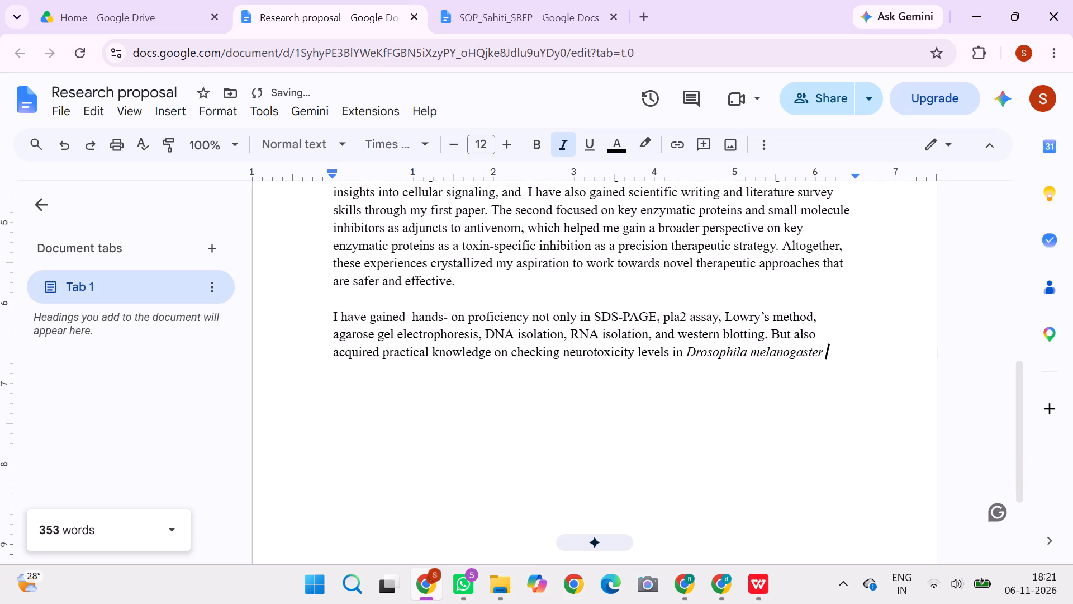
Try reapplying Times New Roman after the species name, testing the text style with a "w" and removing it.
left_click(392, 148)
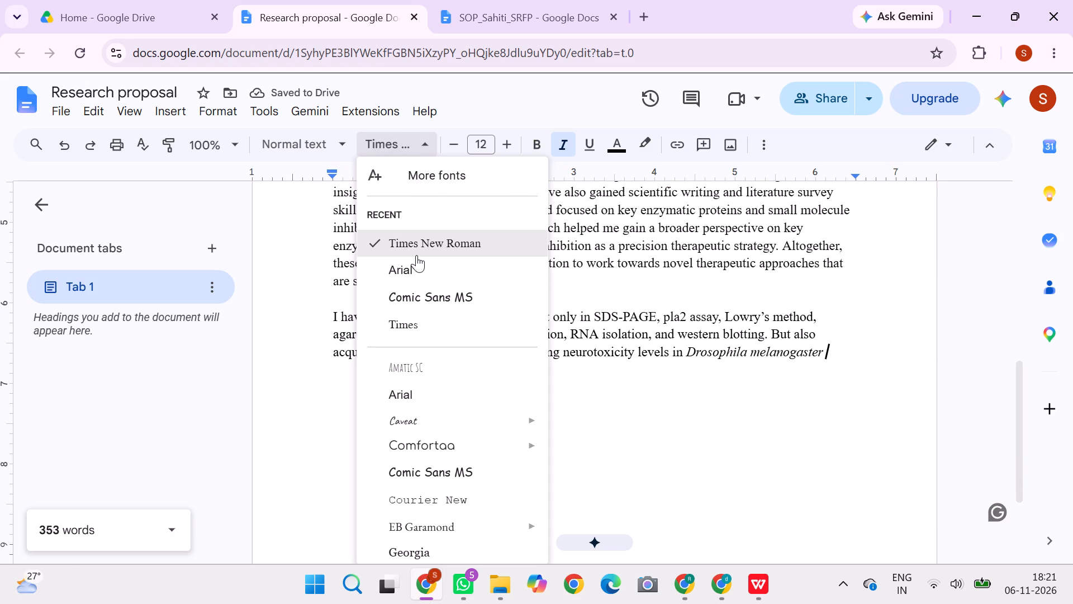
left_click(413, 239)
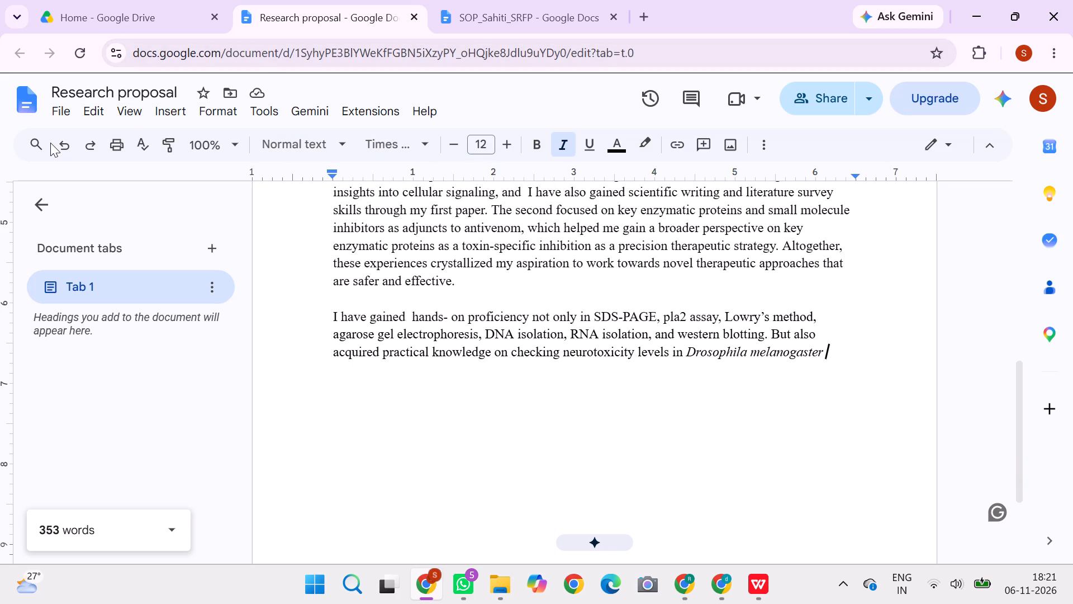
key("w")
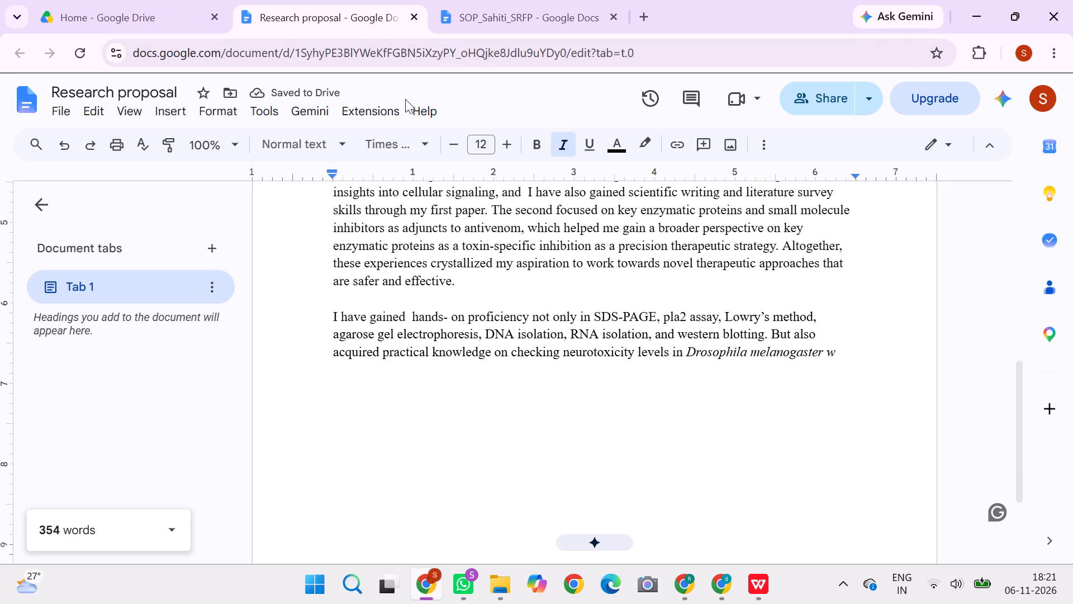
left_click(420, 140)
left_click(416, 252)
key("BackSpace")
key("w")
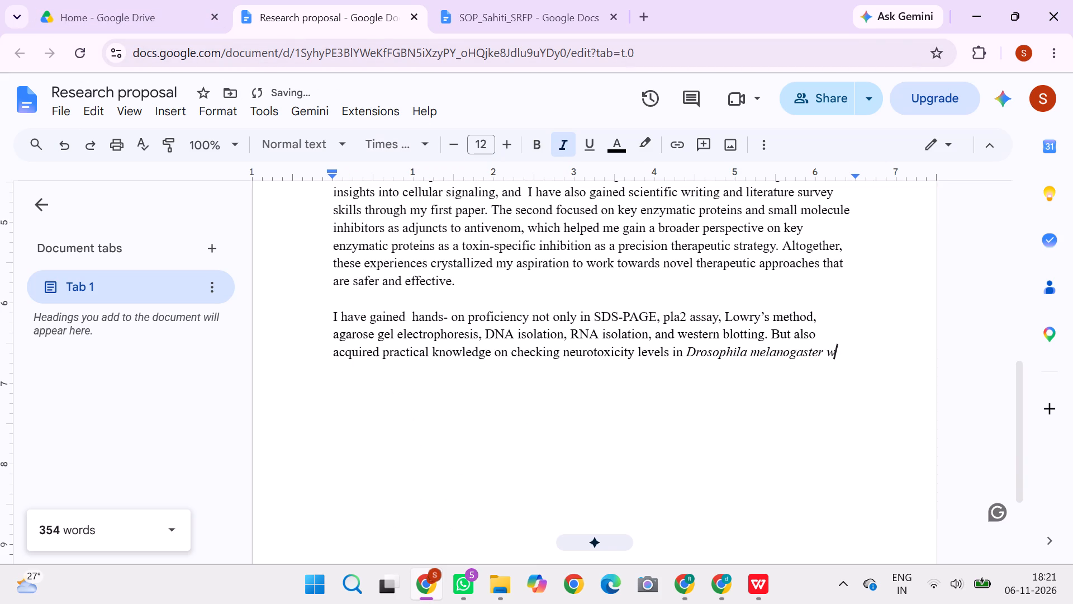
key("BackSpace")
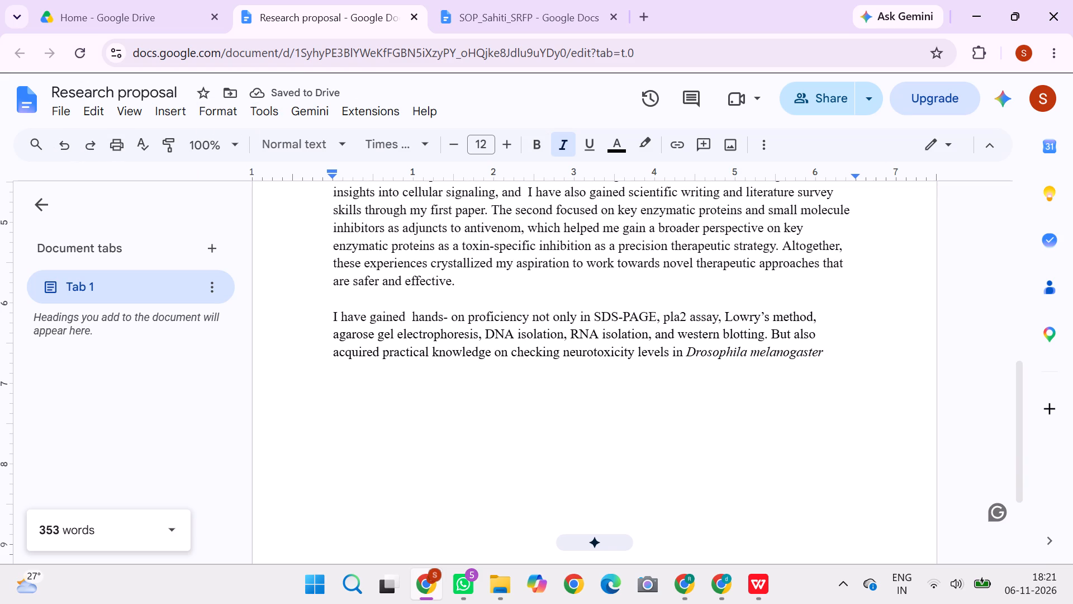
Copy the italic "Drosophila melanogaster" at the sentence's end and delete it there, leaving a space after "levels in".
left_click_drag(682, 352, 872, 350)
key("ctrl+c")
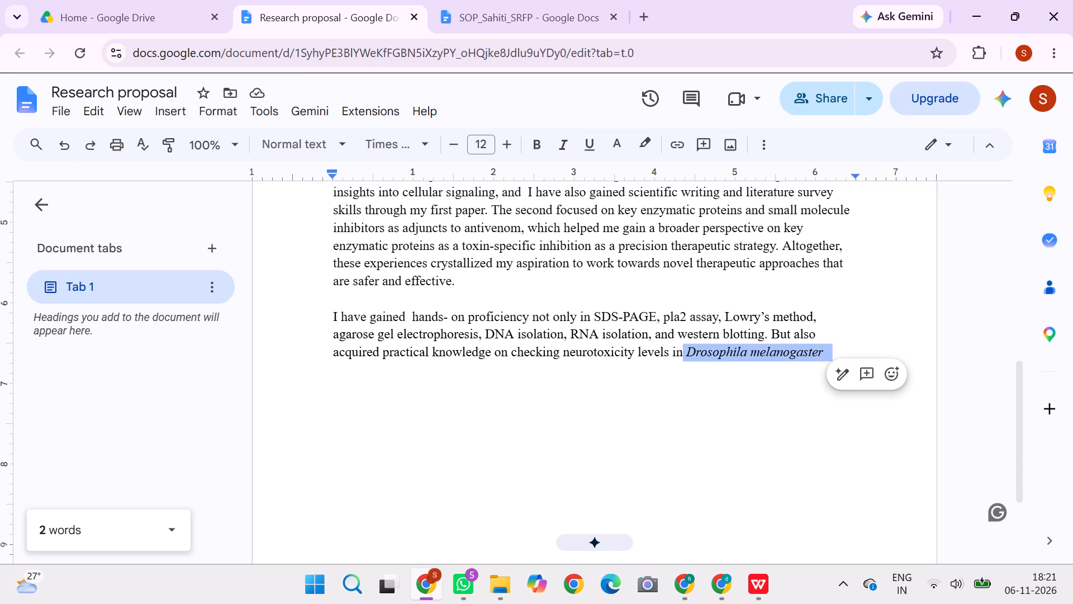
key("BackSpace")
key("space")
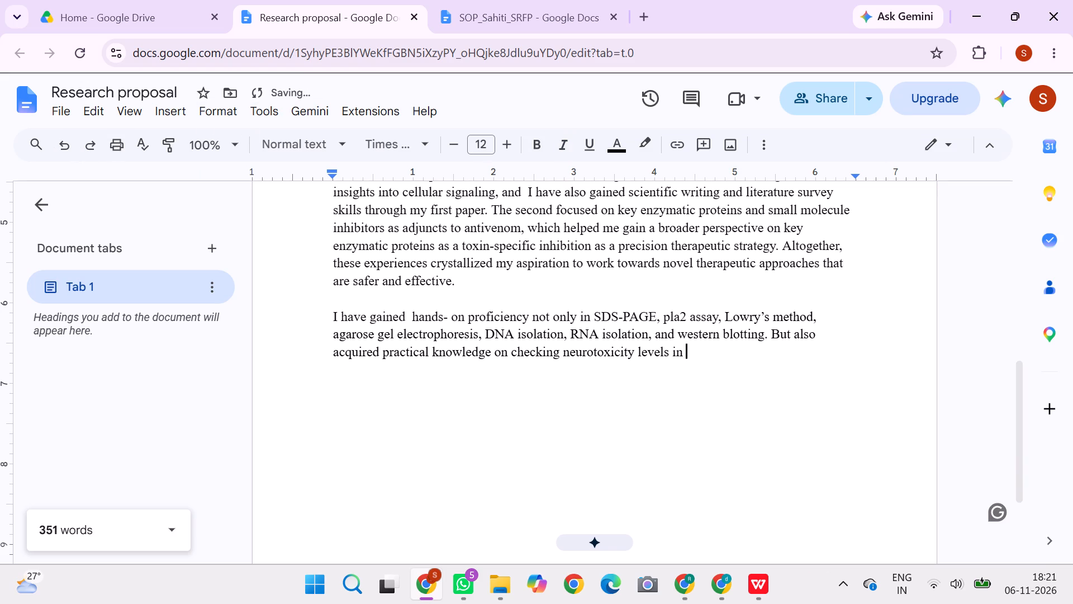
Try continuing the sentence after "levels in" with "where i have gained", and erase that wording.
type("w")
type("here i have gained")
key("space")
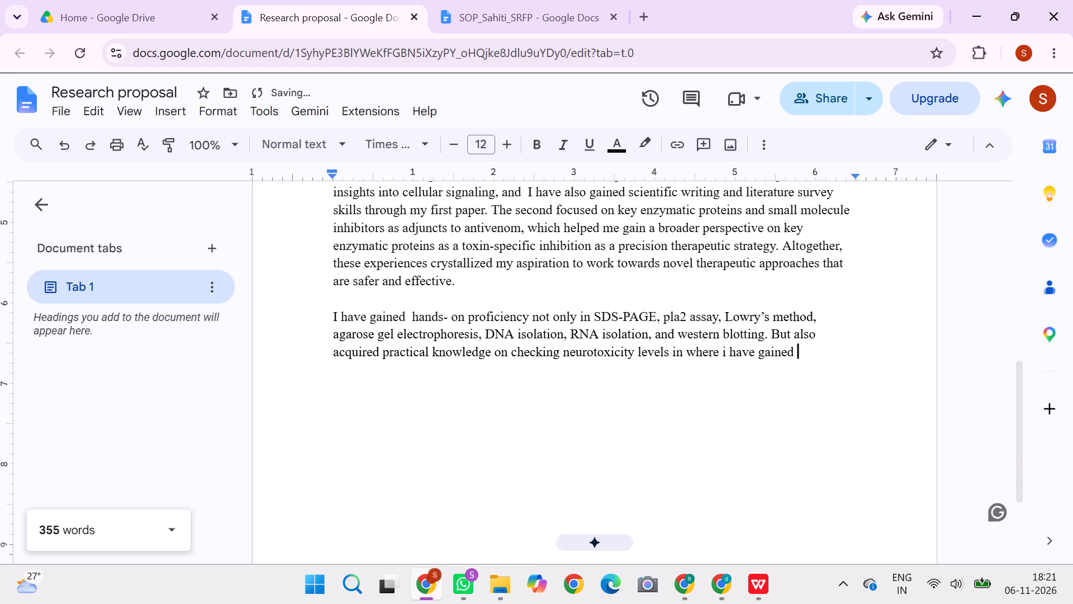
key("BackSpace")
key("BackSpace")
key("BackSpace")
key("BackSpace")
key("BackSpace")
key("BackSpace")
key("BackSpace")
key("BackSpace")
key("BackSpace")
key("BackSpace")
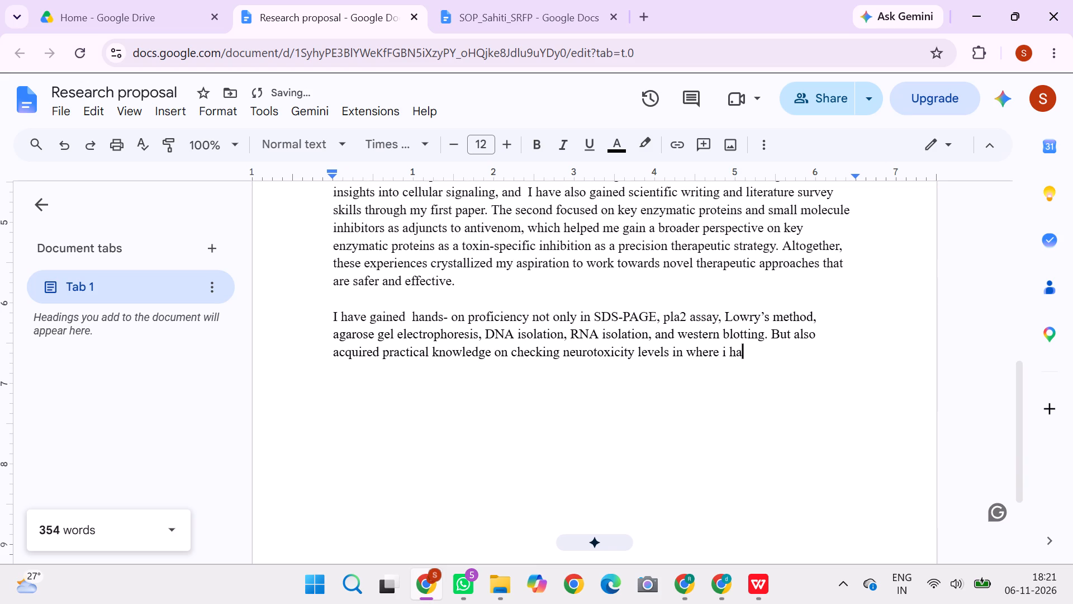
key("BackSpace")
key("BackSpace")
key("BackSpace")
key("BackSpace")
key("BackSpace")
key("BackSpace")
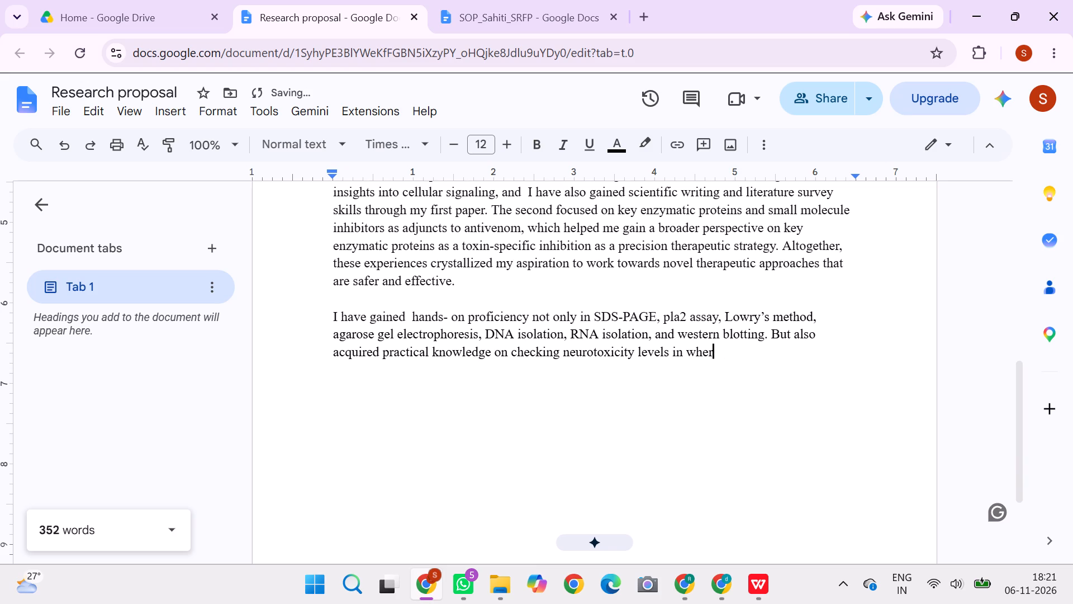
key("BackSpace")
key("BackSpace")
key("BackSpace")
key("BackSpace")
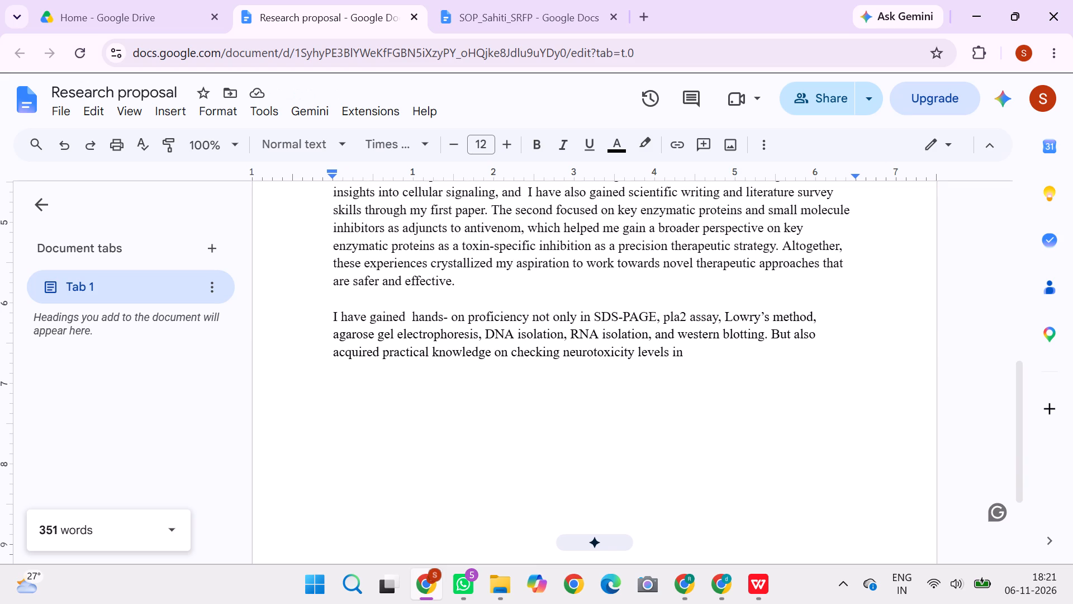
Continue the sentence after "levels in" with "by disecting".
key("b")
type("y disecting")
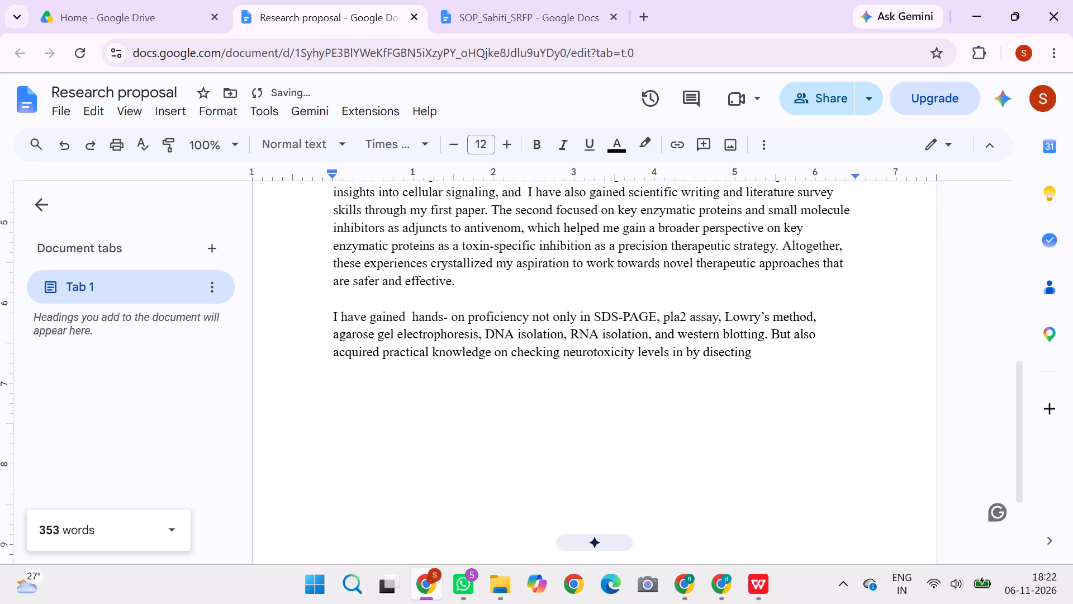
Insert the copied italic "Drosophila melanogaster" between "levels in" and "by disecting", with a space before it.
left_click(682, 352)
key("space")
key("ctrl+v")
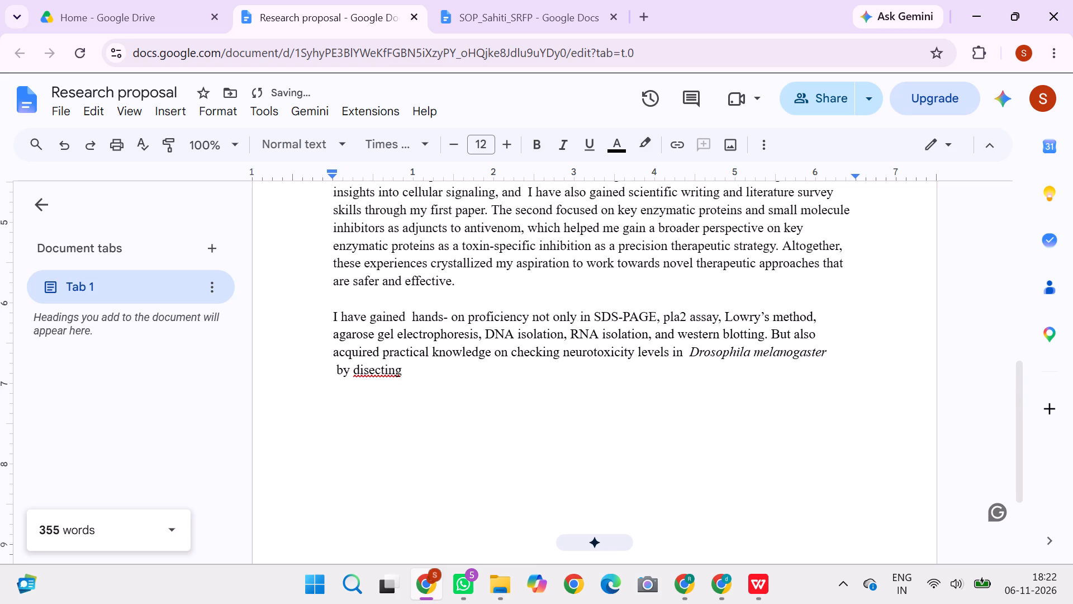
left_click(449, 384)
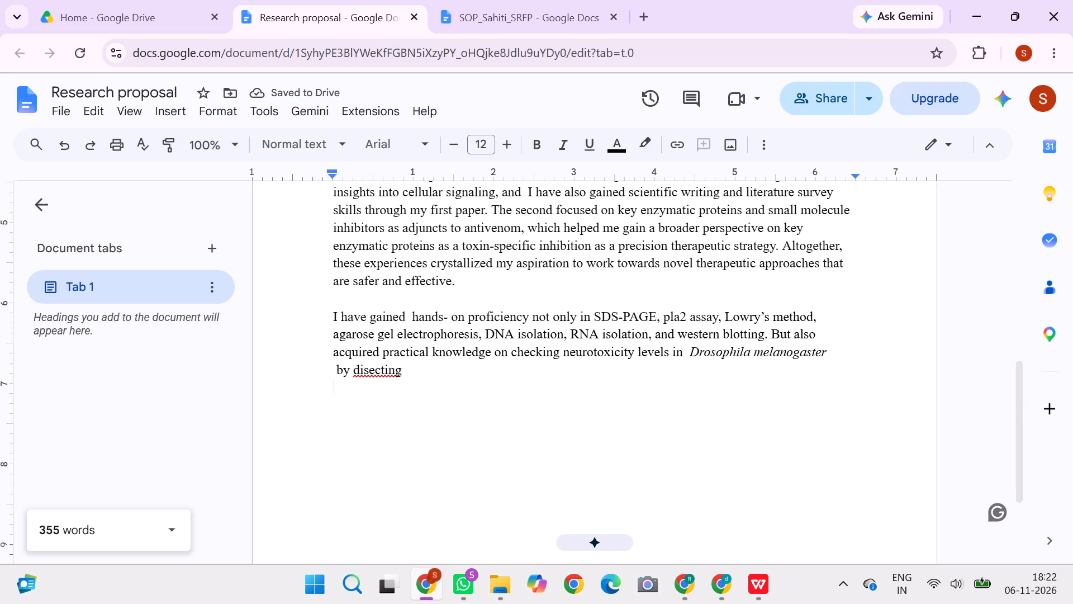
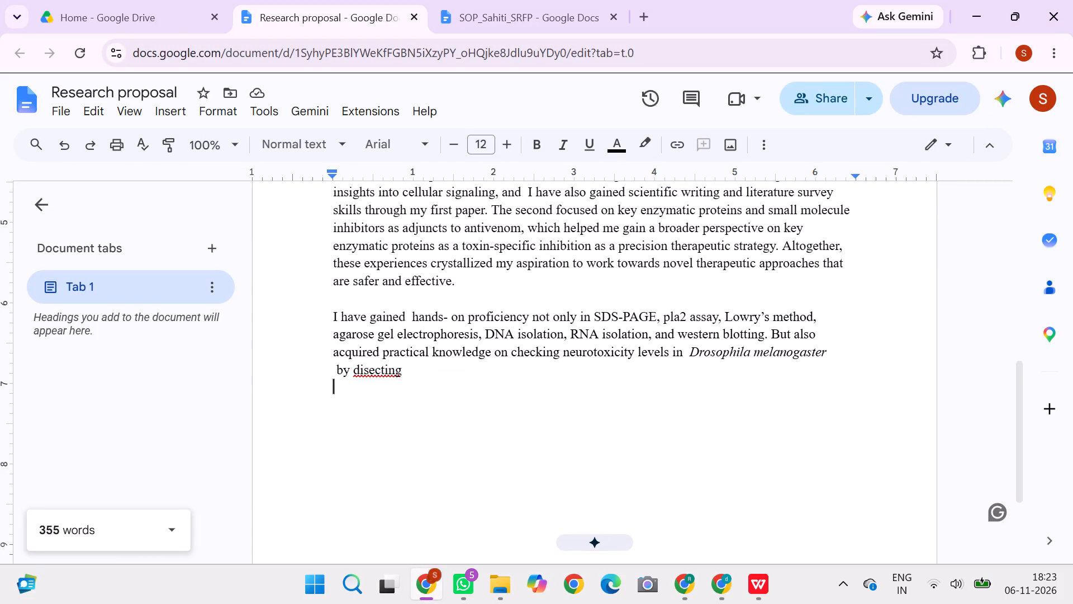
Replace "disecting" in the Research proposal with "dissection of the brain/CNS of larval and adult flies" copied from the SRFP SOP, ending with a period.
left_click(403, 375)
left_click(510, 0)
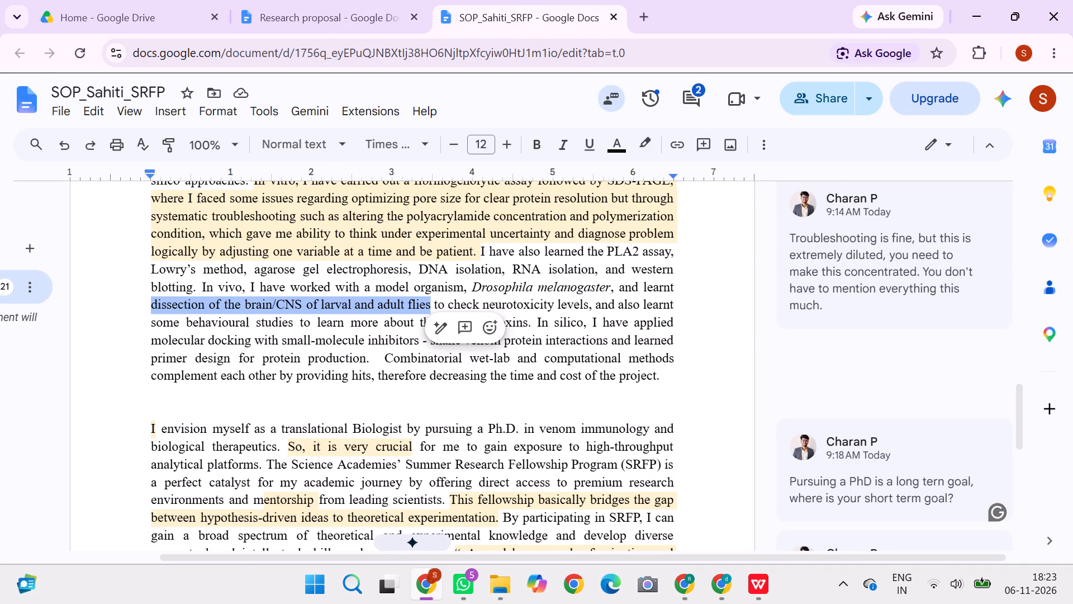
key("ctrl+c")
left_click(283, 0)
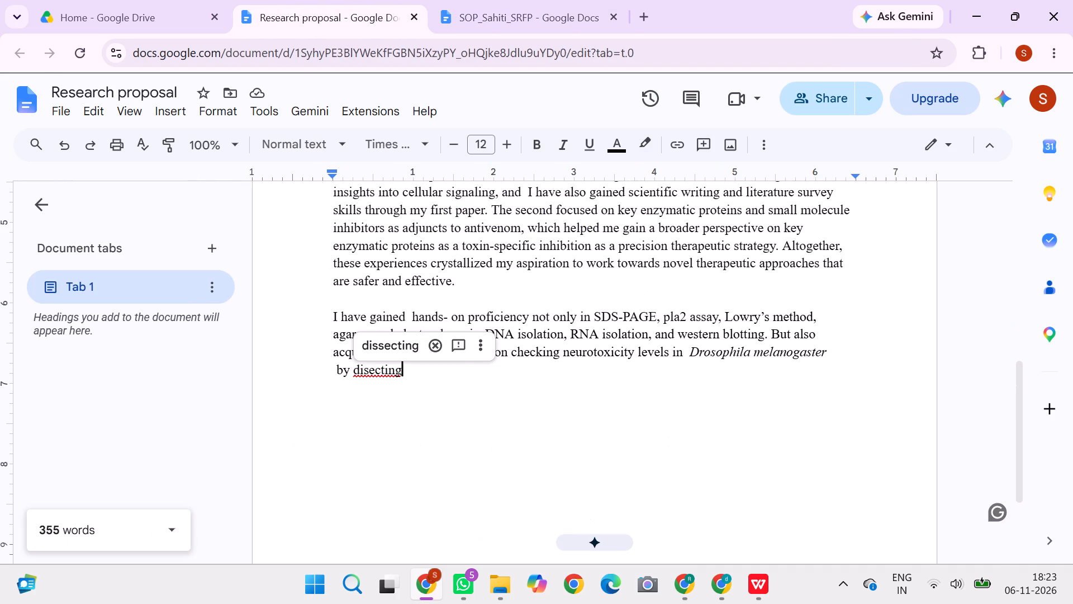
left_click_drag(401, 370, 356, 366)
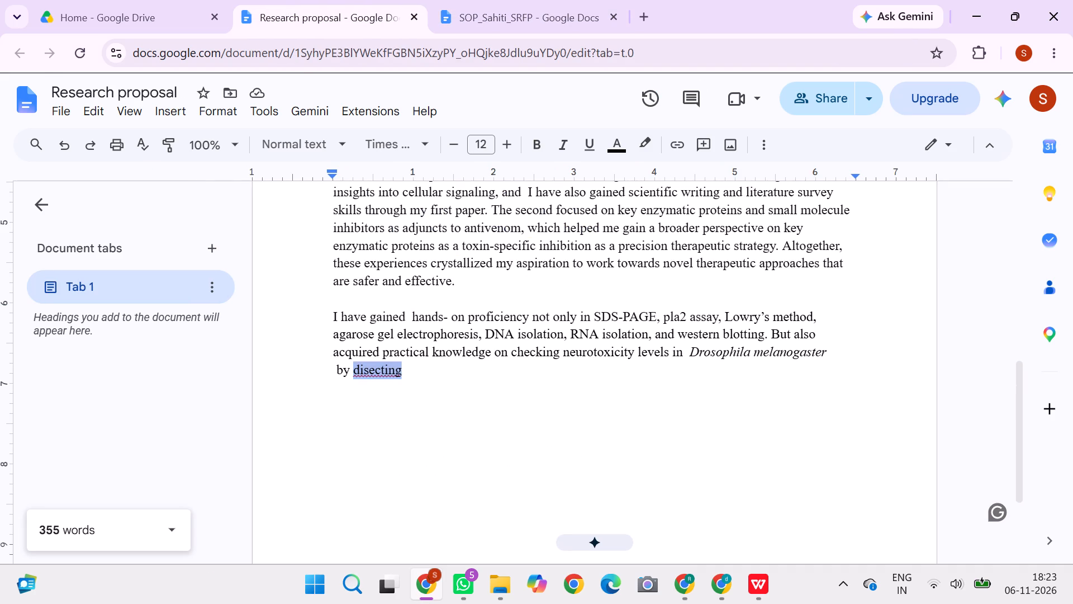
left_click_drag(356, 366, 355, 366)
key("ctrl+v")
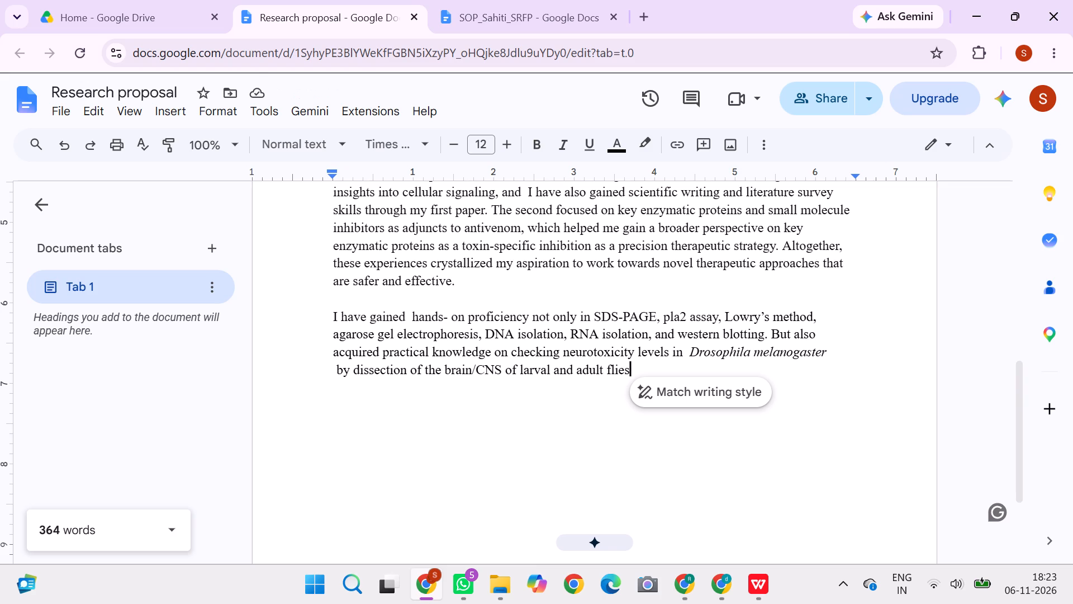
key("period")
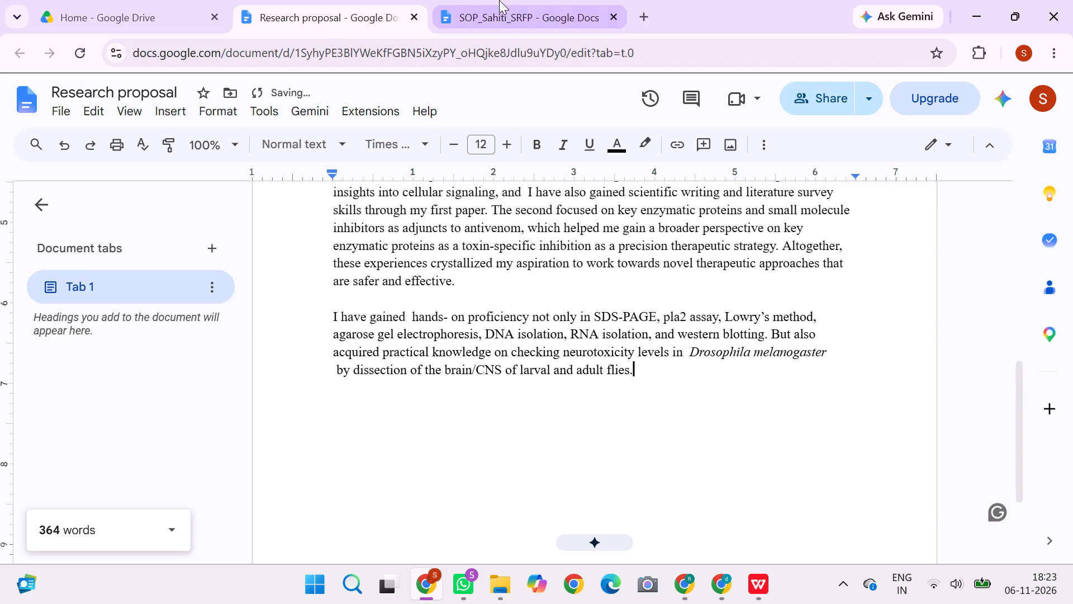
Consult the SRFP SOP's in vivo passage, and extend the proposal's sentence after "adult flies" with "and behavioural studies.".
left_click(504, 0)
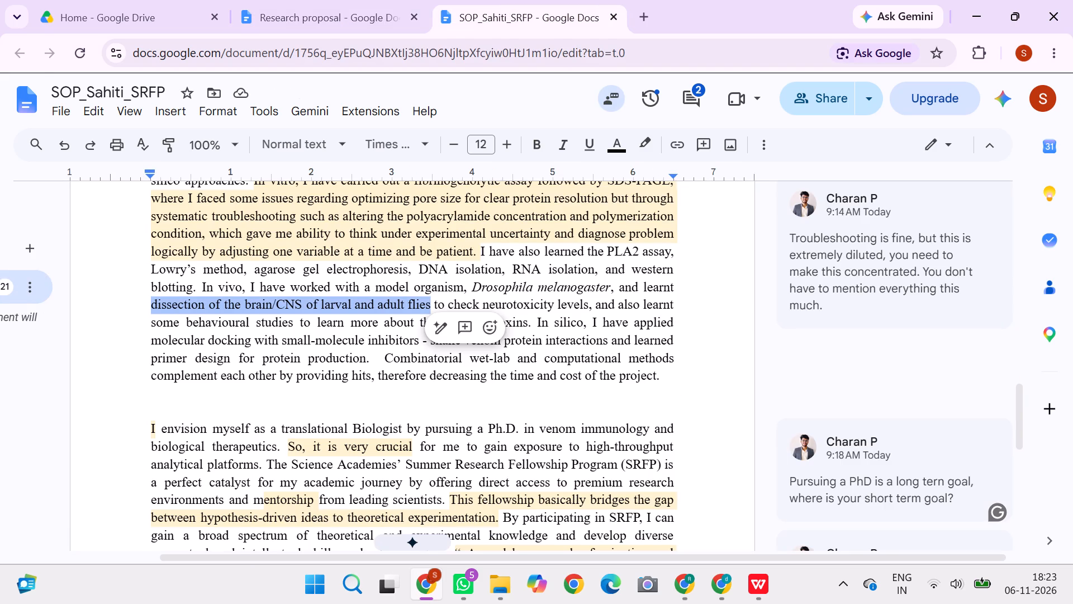
left_click(689, 333)
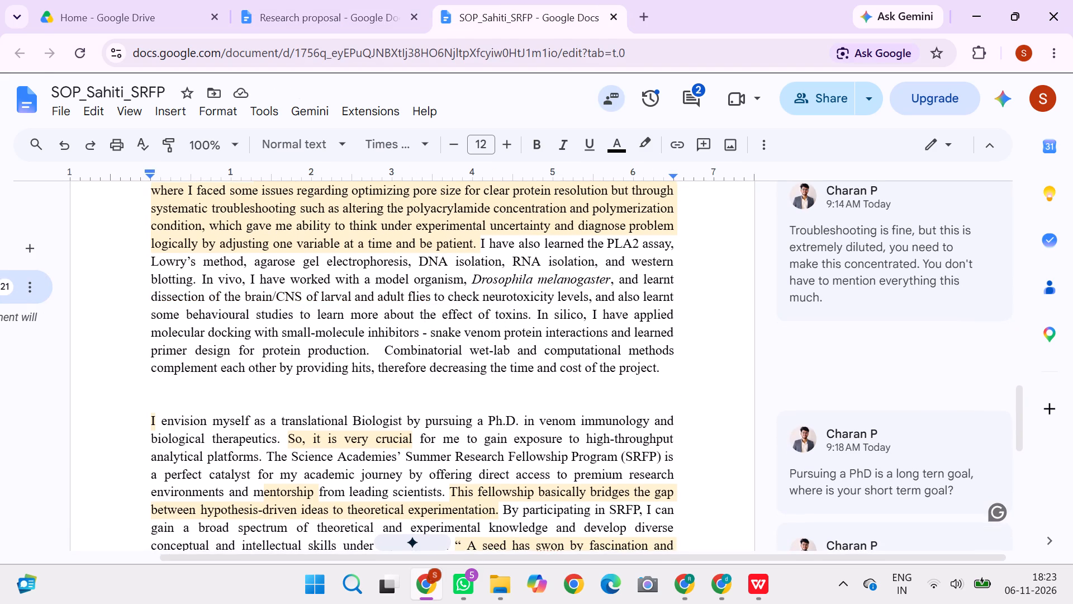
scroll(561, 346, "down", 1)
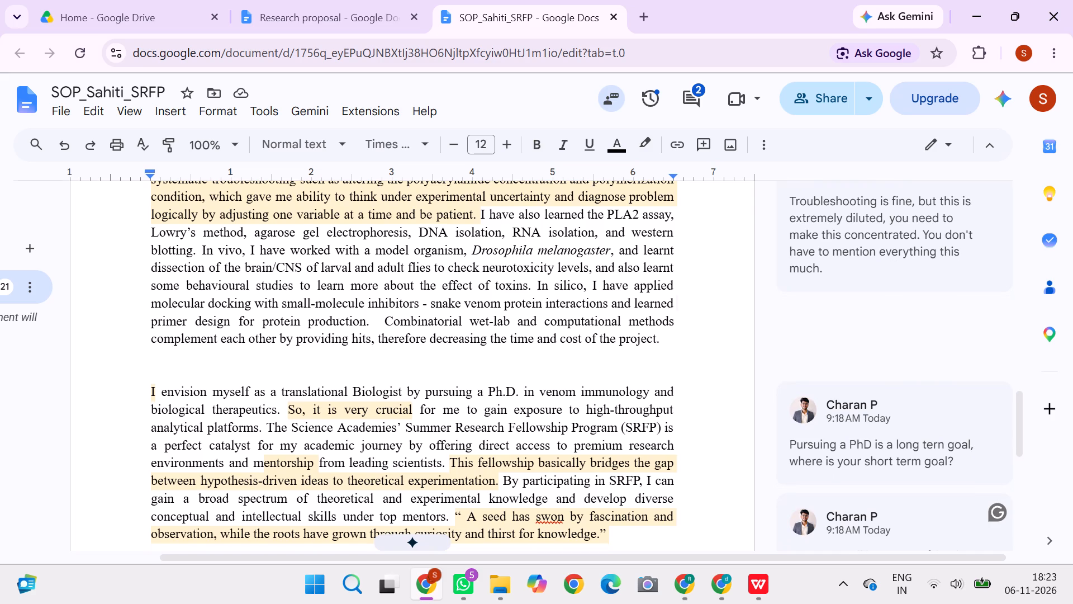
left_click(340, 0)
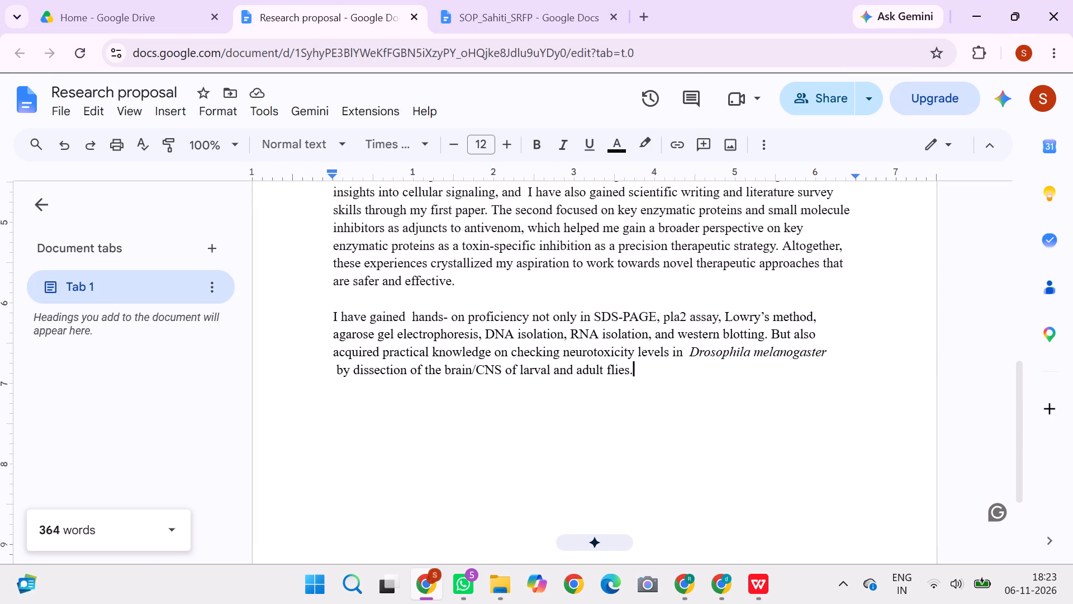
key("BackSpace")
key("space")
type("and behavioural studies")
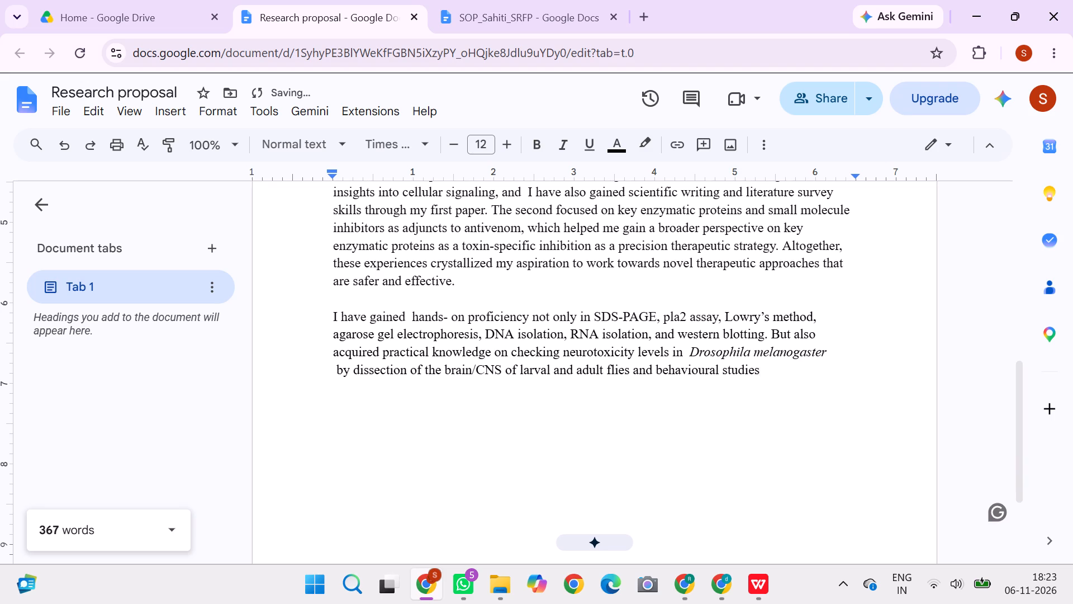
key("period")
Return to the SRFP SOP and review its lab techniques paragraph for further skills to reuse.
left_click(538, 0)
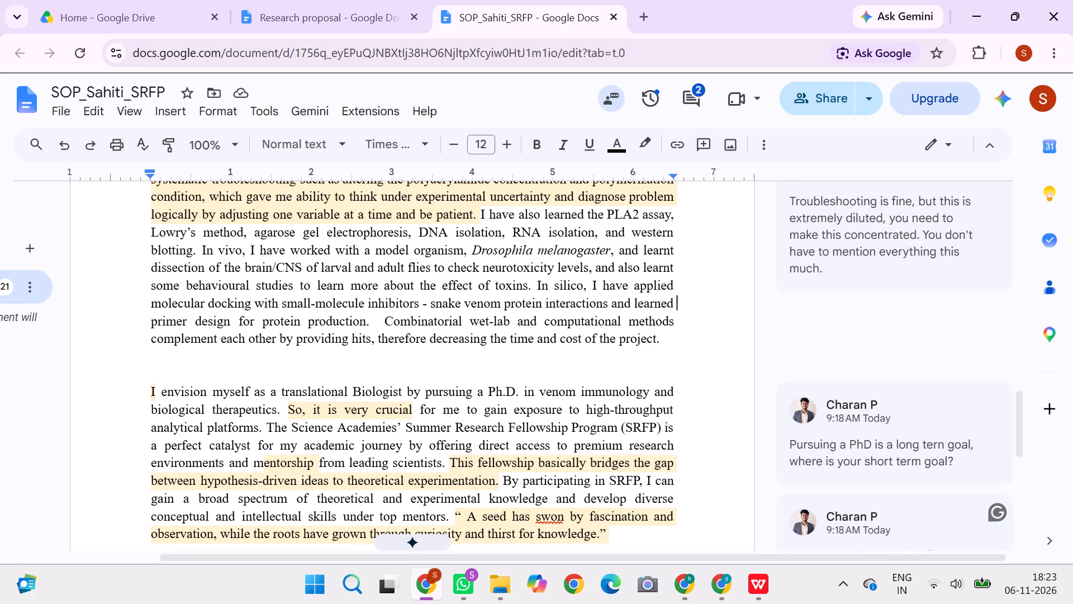
scroll(471, 329, "up", 1)
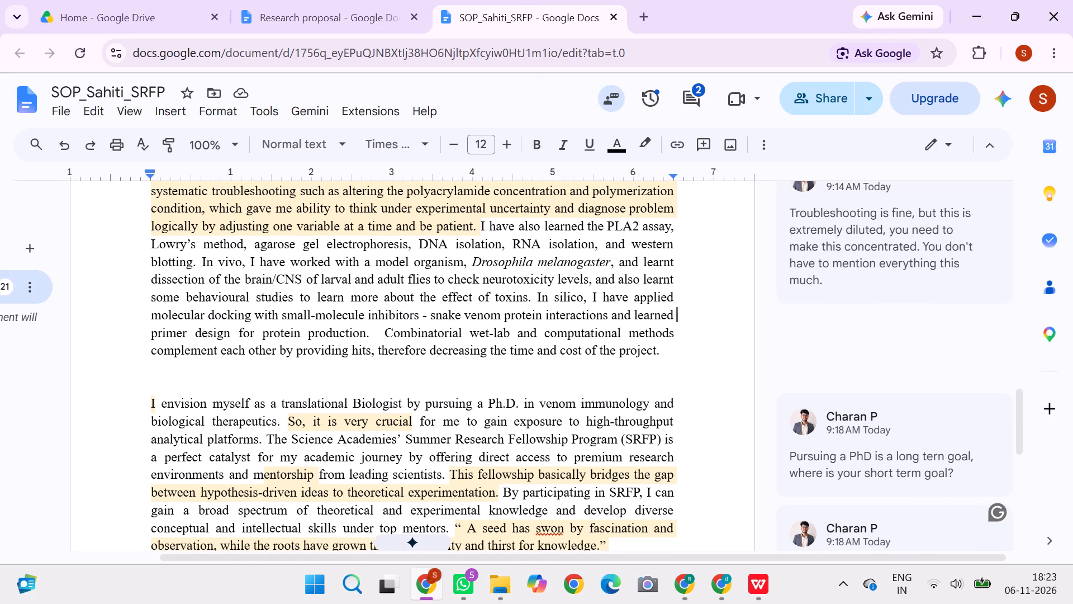
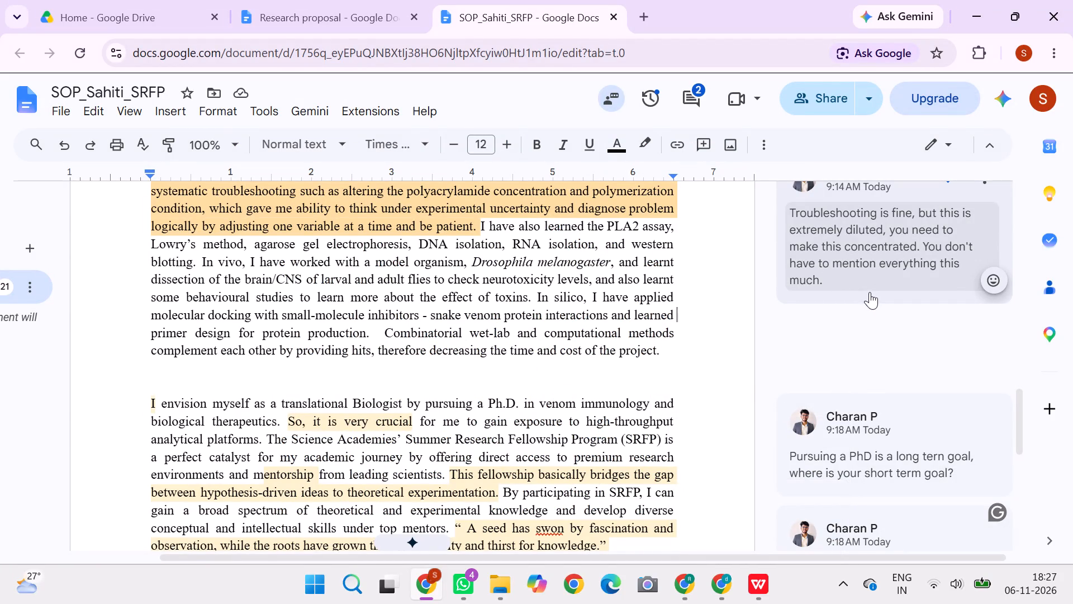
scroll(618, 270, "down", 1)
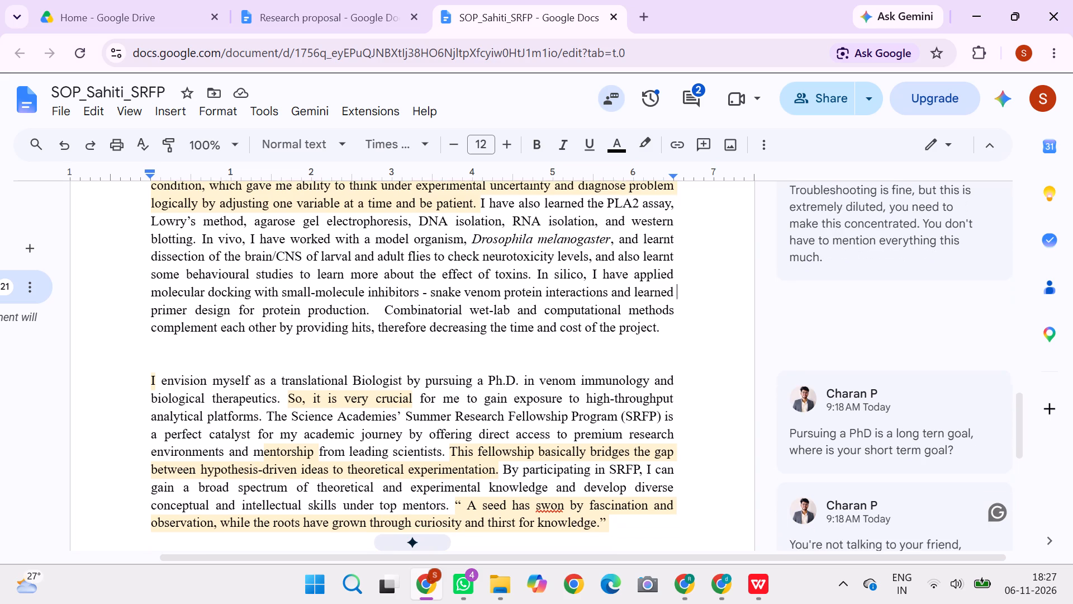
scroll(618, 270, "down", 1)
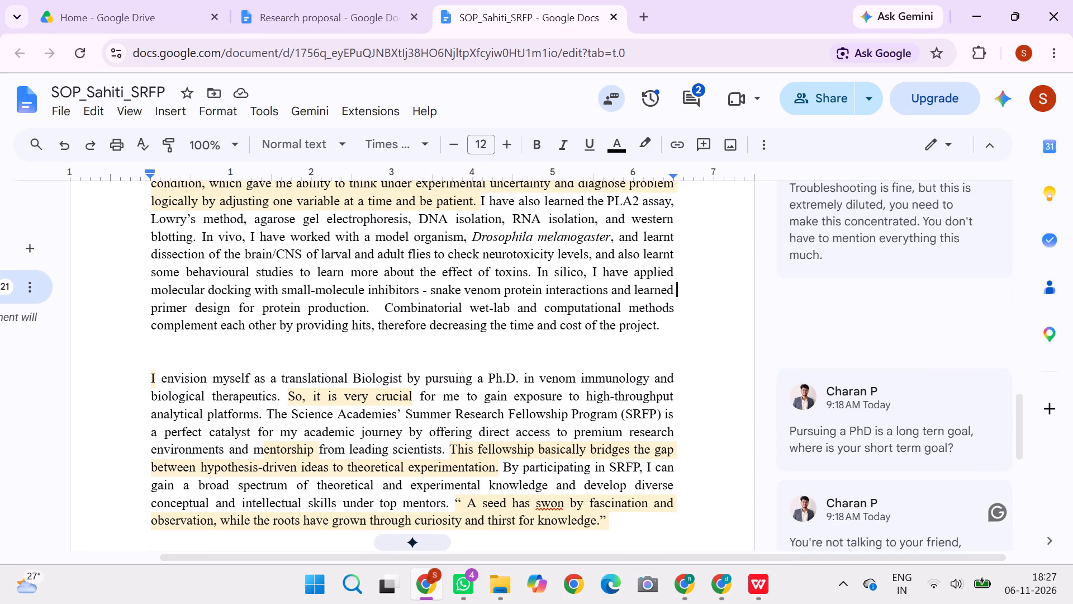
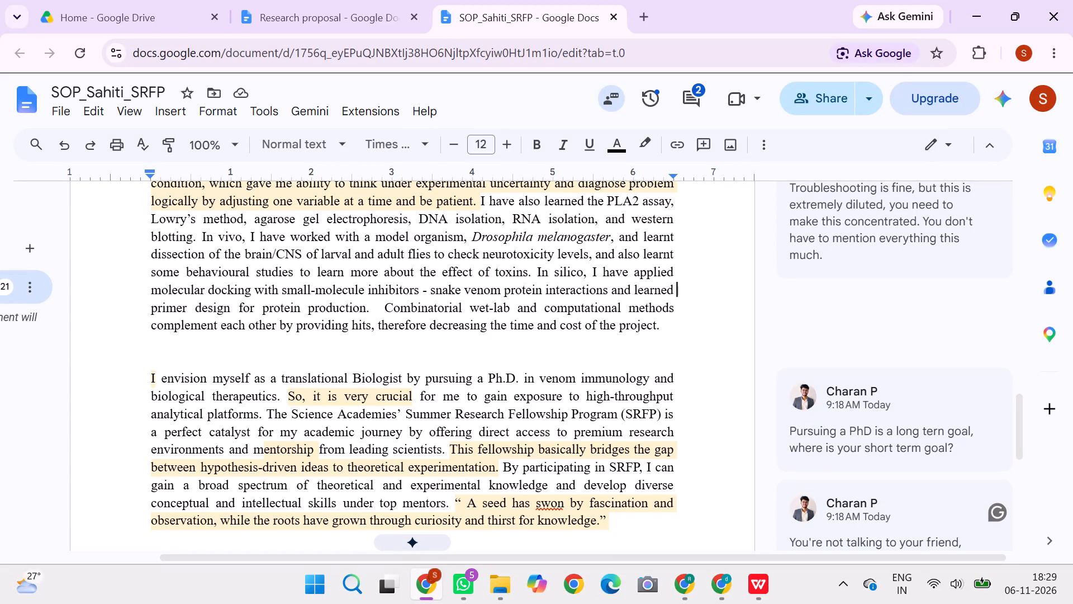
Return to the Research proposal document and review its opening paragraphs on snakebite envenomation and small molecule inhibitors.
left_click(287, 0)
scroll(496, 391, "up", 2)
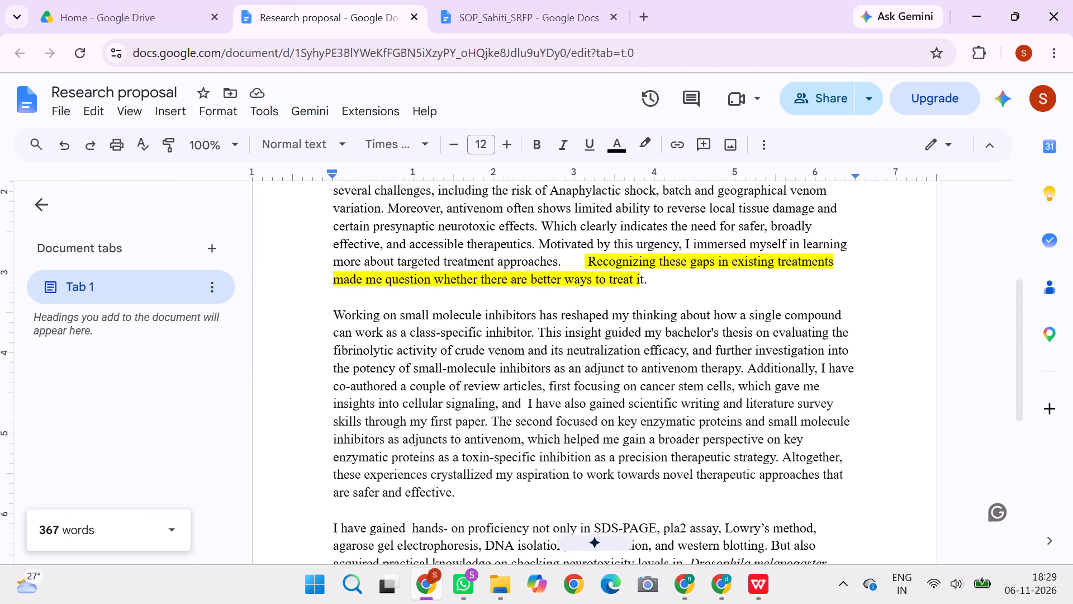
scroll(496, 391, "up", 1)
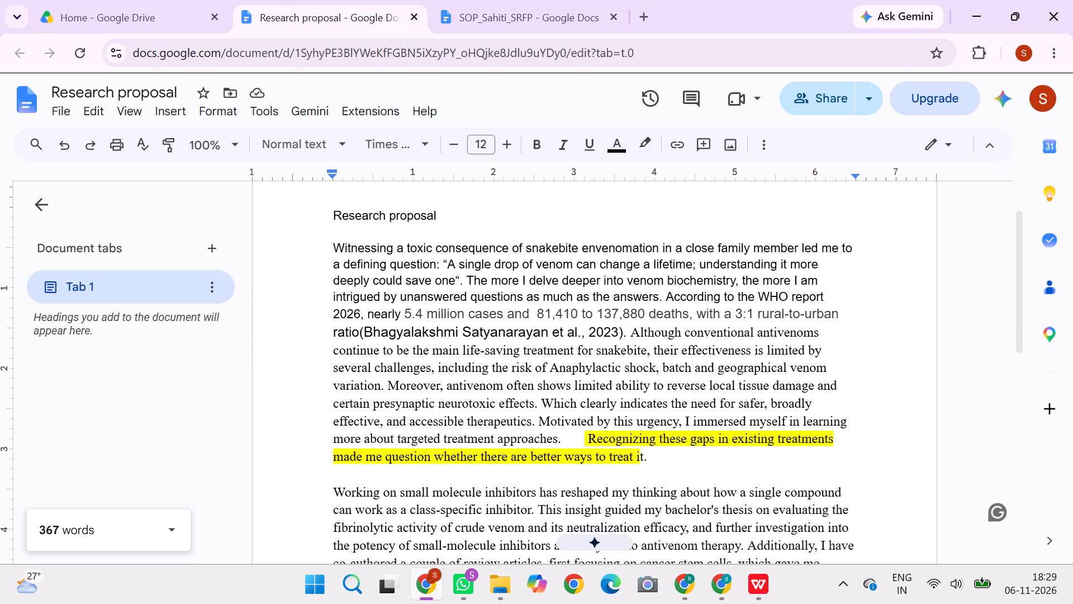
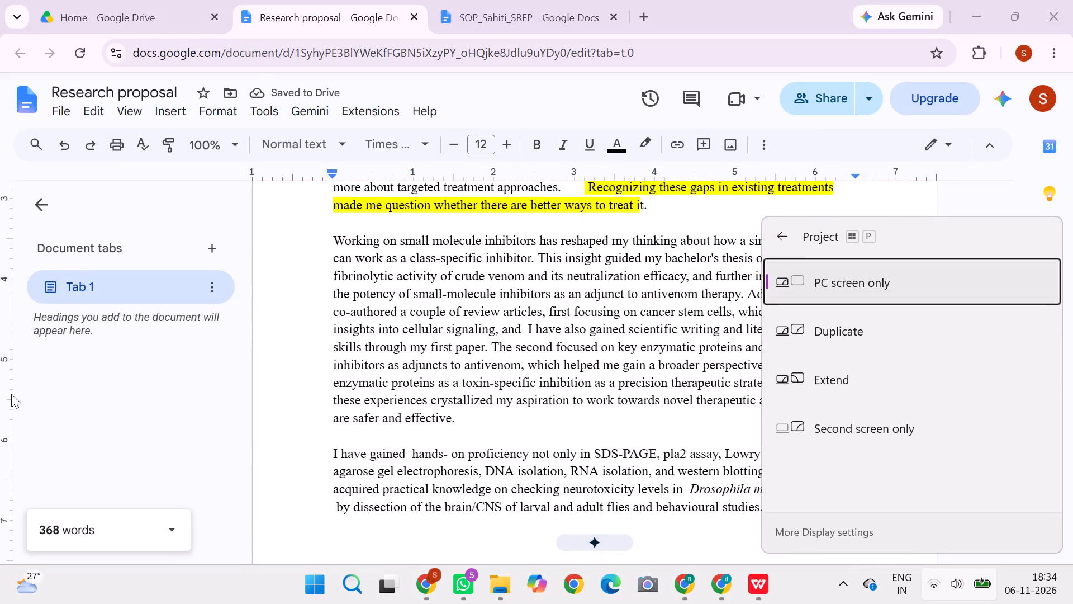
Dismiss the Project display options without changing the mode and return to the Research proposal text.
left_click(286, 397)
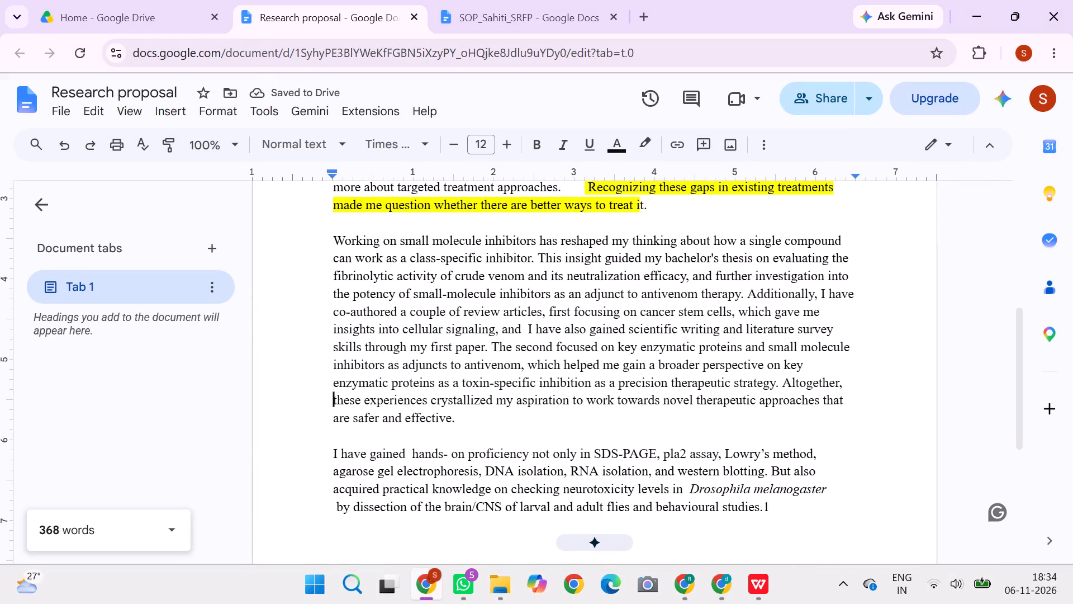
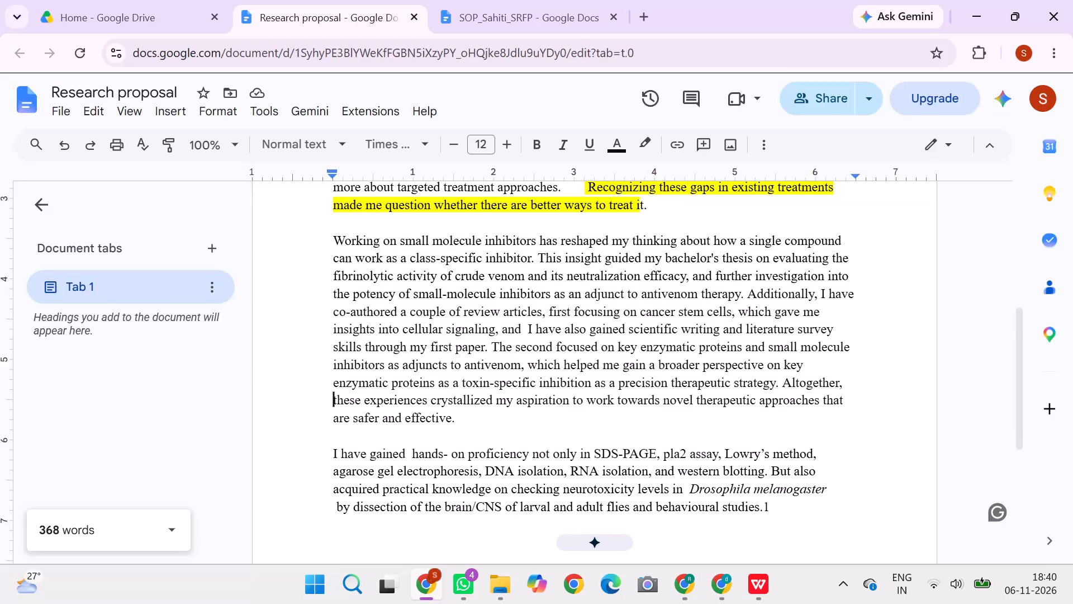
Check the Research proposal's page, word and character counts.
scroll(541, 276, "down", 1)
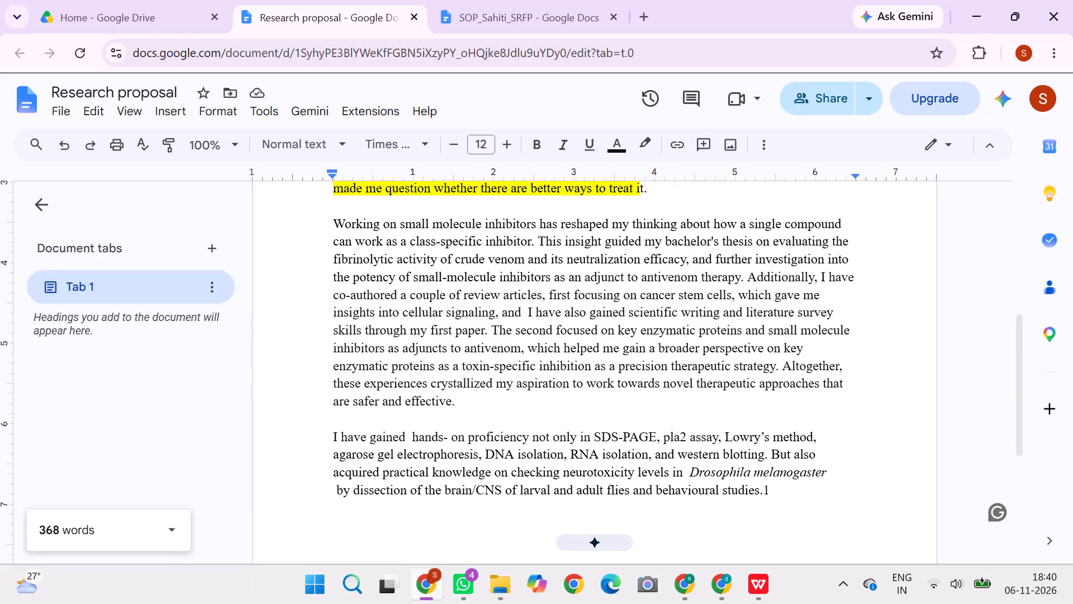
scroll(541, 276, "down", 1)
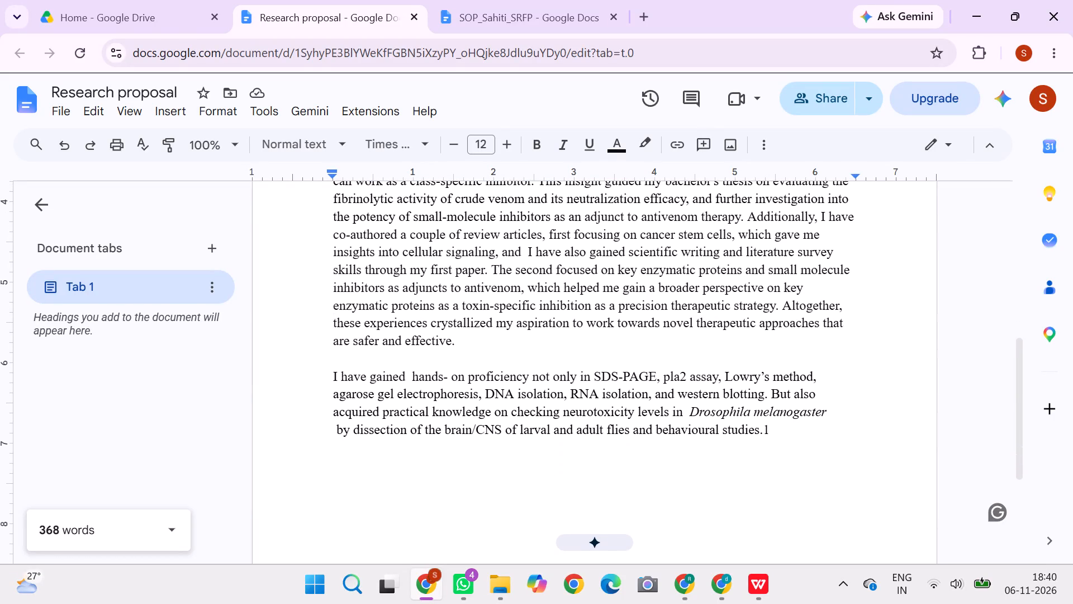
left_click(774, 431)
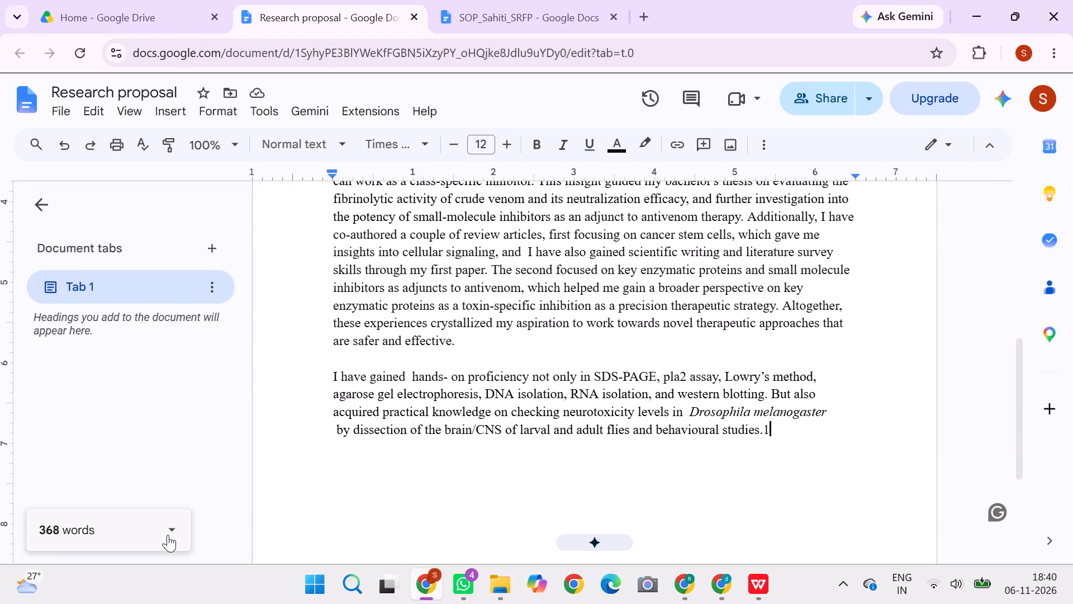
left_click(168, 535)
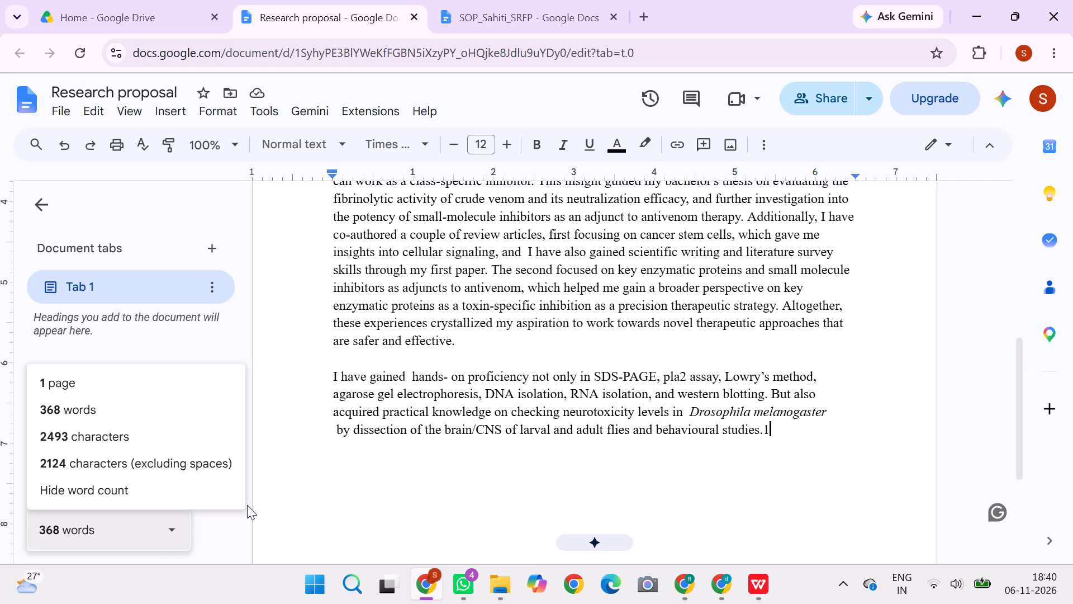
left_click(277, 501)
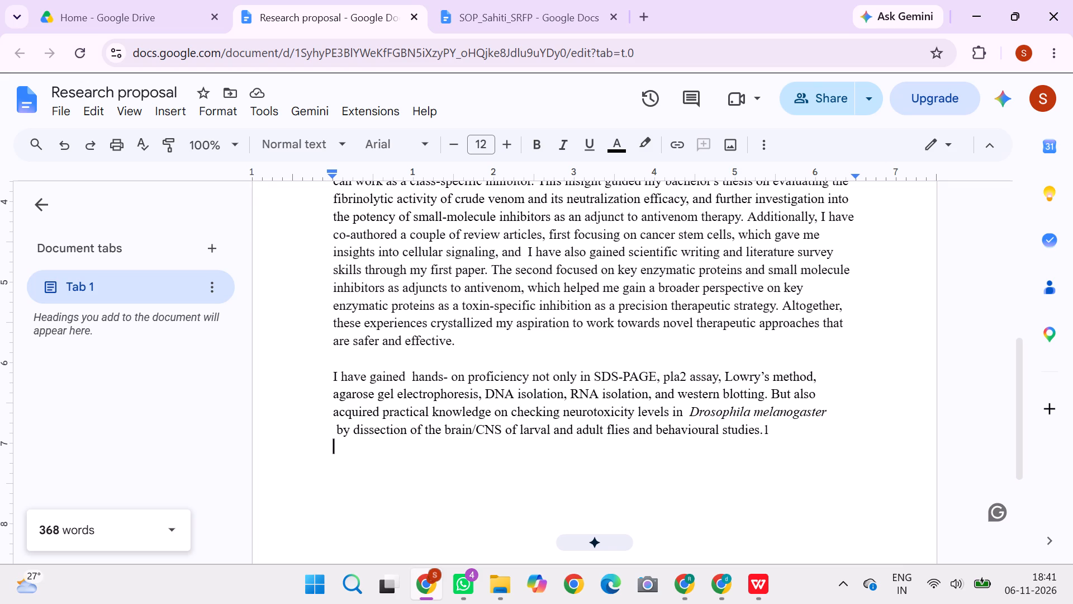
Replace "by" with "through" before "dissection of the brain/CNS" in the lab skills paragraph.
left_click(349, 428)
key("BackSpace")
key("BackSpace")
type("the")
key("BackSpace")
type("rough")
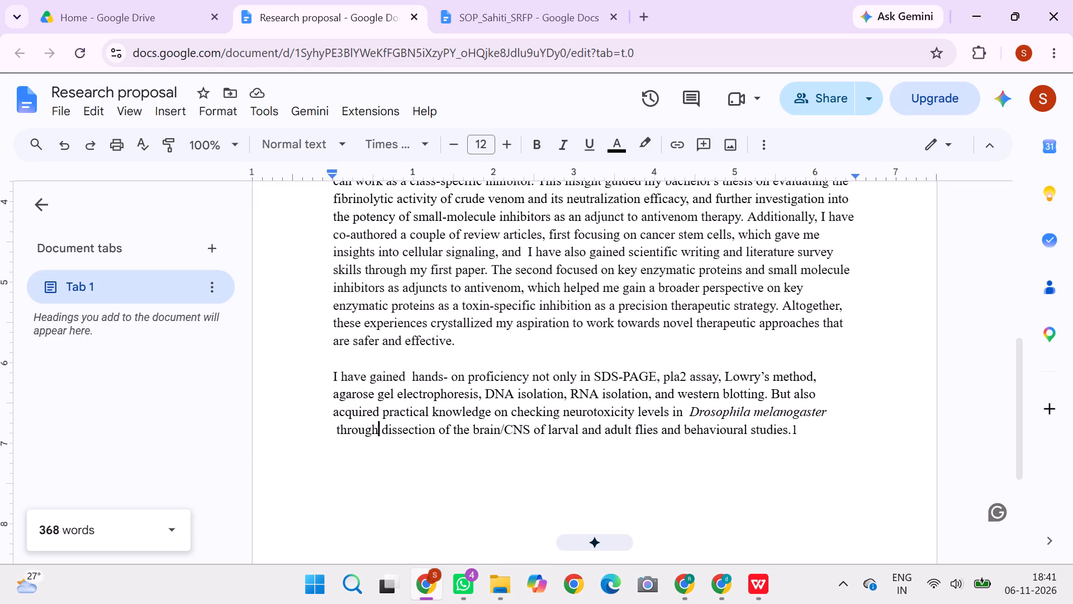
Replace the ".1" after "behavioural studies" with a full stop and begin a new sentence reading "Alongwith gainin".
left_click(815, 427)
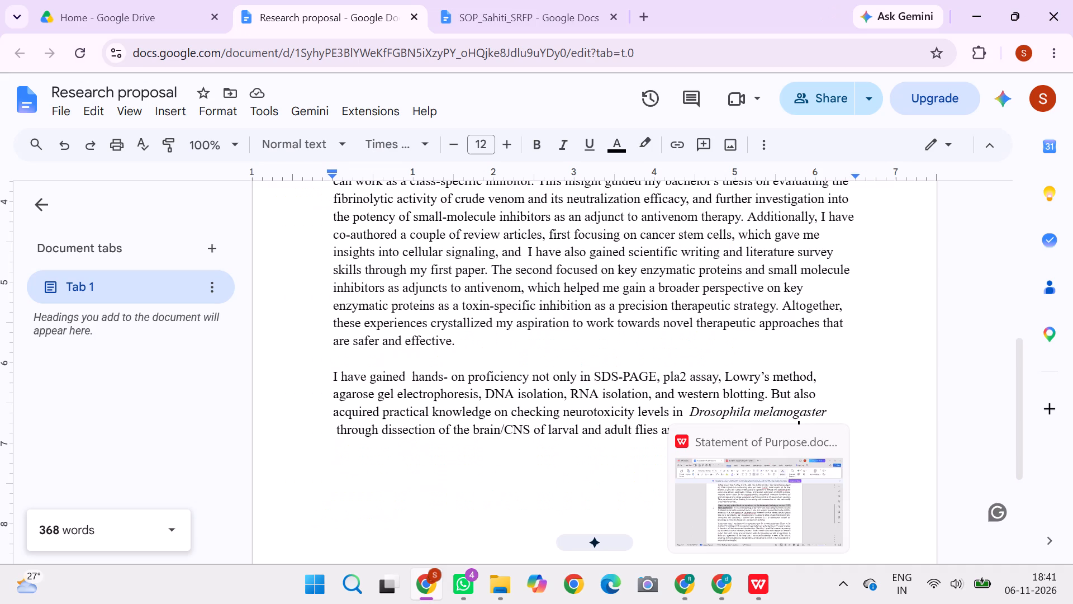
key("BackSpace")
key("BackSpace")
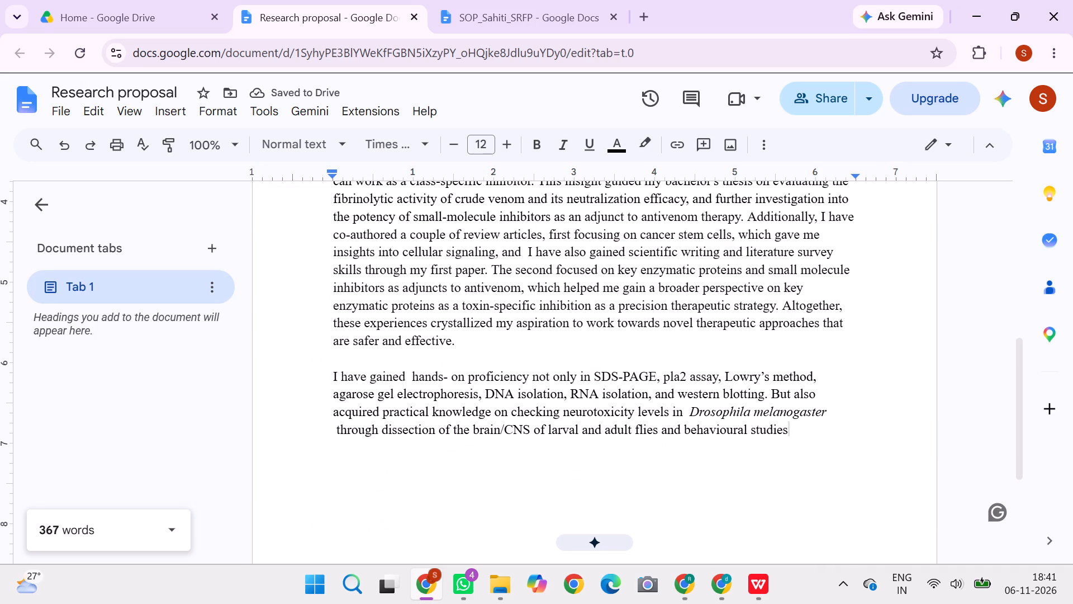
key("space")
key("BackSpace")
type(". alongwith c")
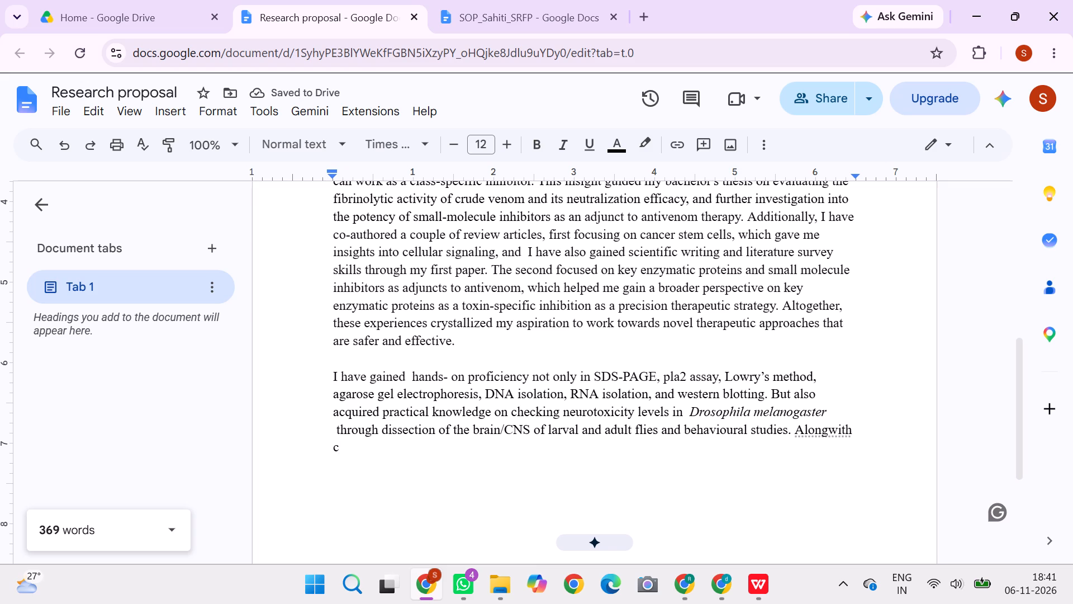
key("BackSpace")
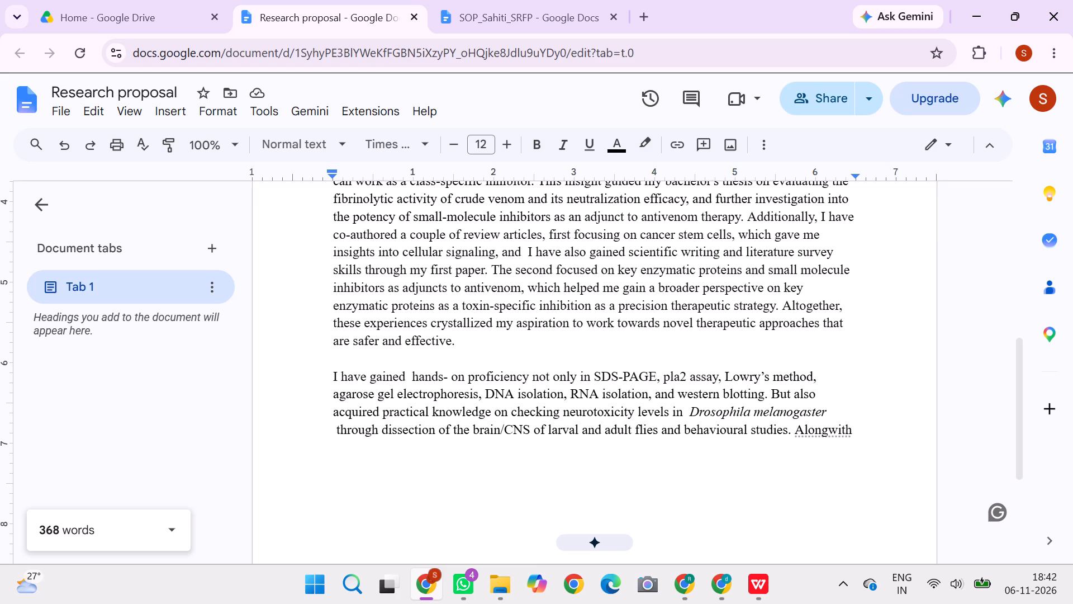
type("gainin")
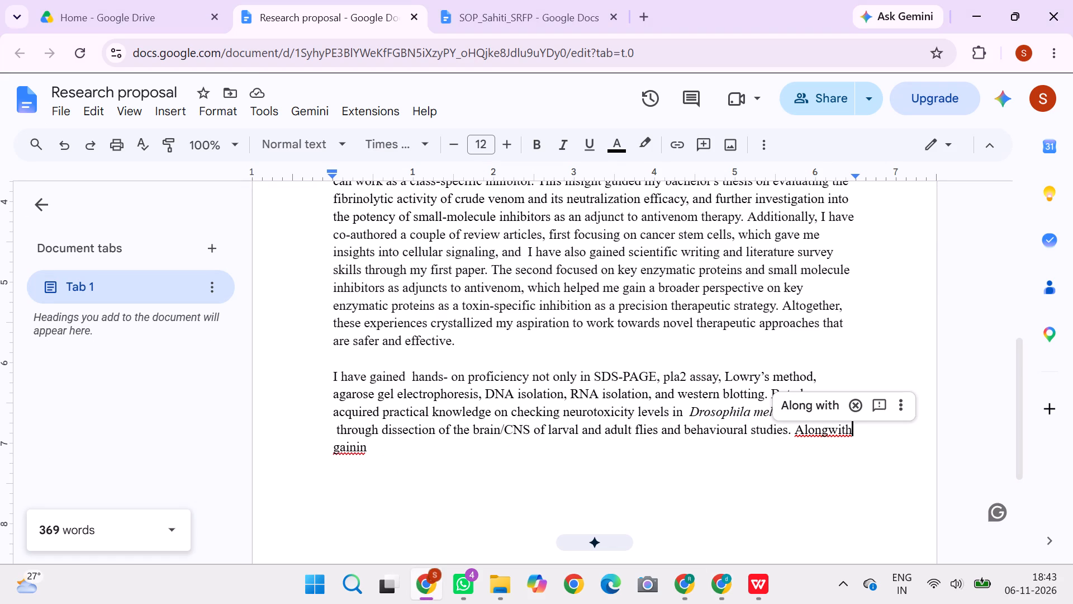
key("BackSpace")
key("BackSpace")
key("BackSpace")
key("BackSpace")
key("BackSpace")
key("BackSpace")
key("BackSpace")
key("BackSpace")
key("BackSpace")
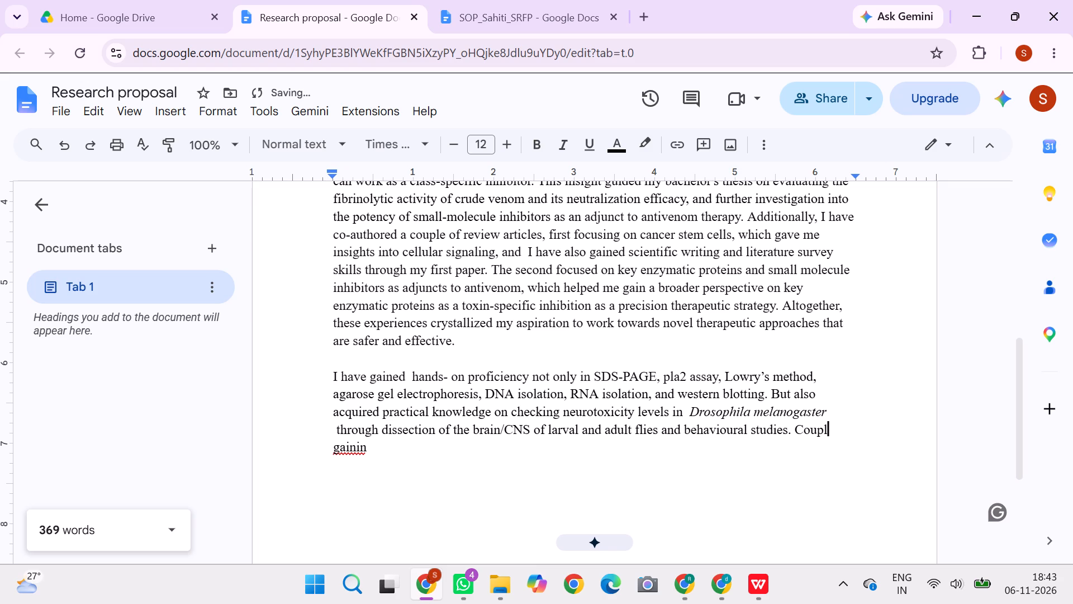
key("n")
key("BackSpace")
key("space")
type("with")
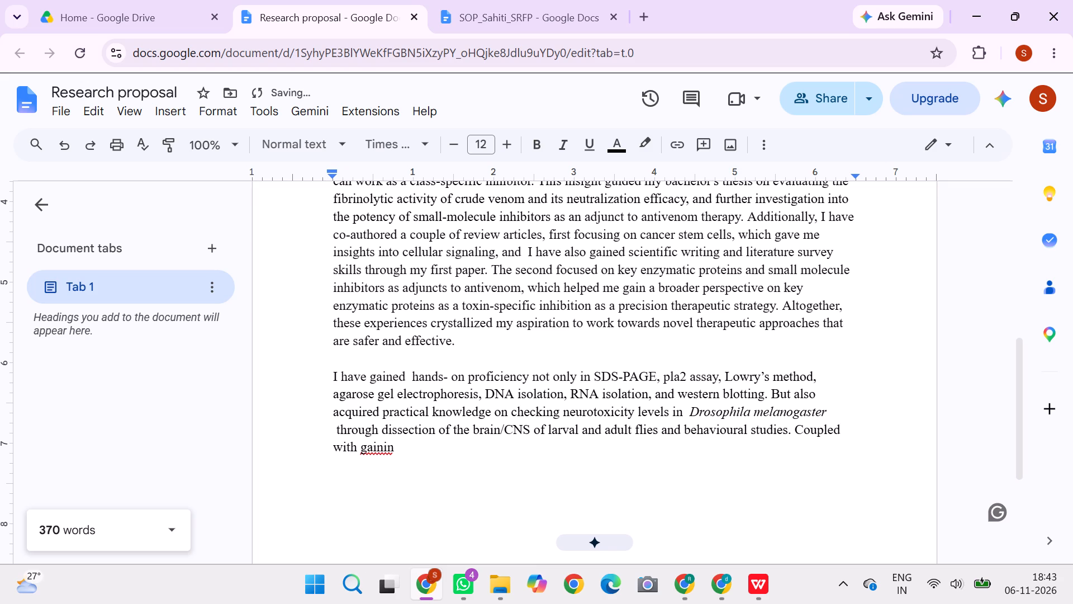
Replace the unfinished word "gainin" after "Coupled with" with "computational knowledge".
left_click(457, 443)
key("BackSpace")
key("BackSpace")
key("BackSpace")
key("BackSpace")
key("BackSpace")
key("BackSpace")
type("computational")
key("space")
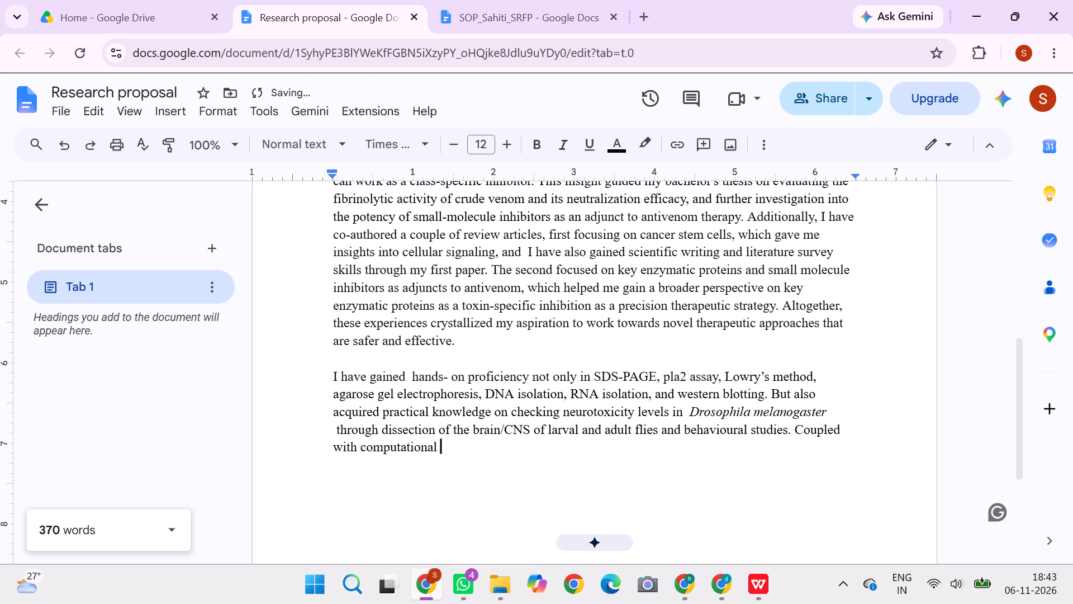
type("know")
type("ledge")
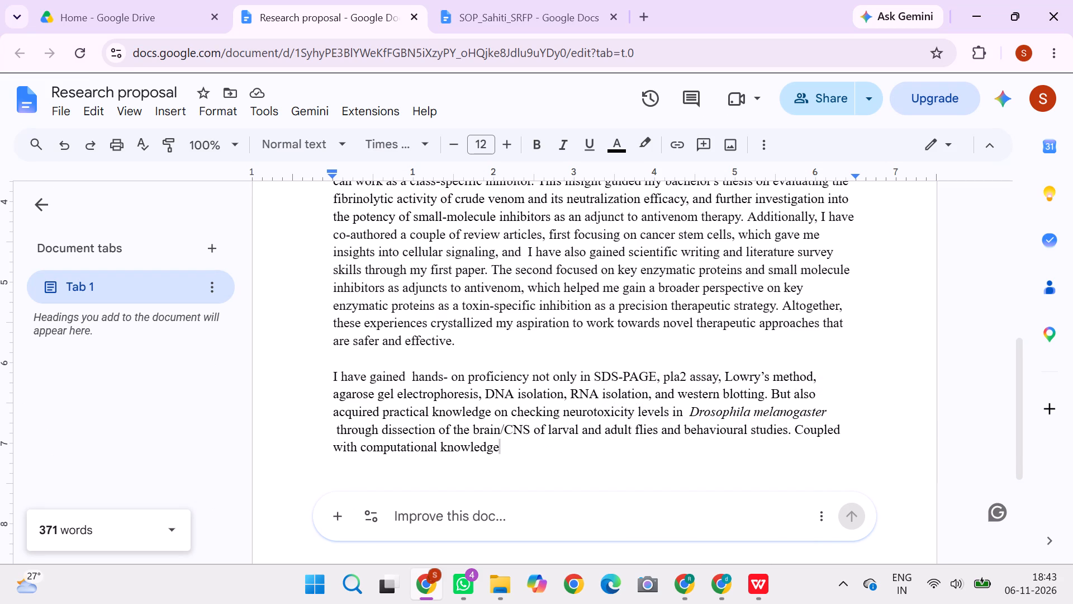
Replace "knowledge" with "skills such as" so the sentence reads "Coupled with computational skills such as".
key("BackSpace")
key("BackSpace")
key("BackSpace")
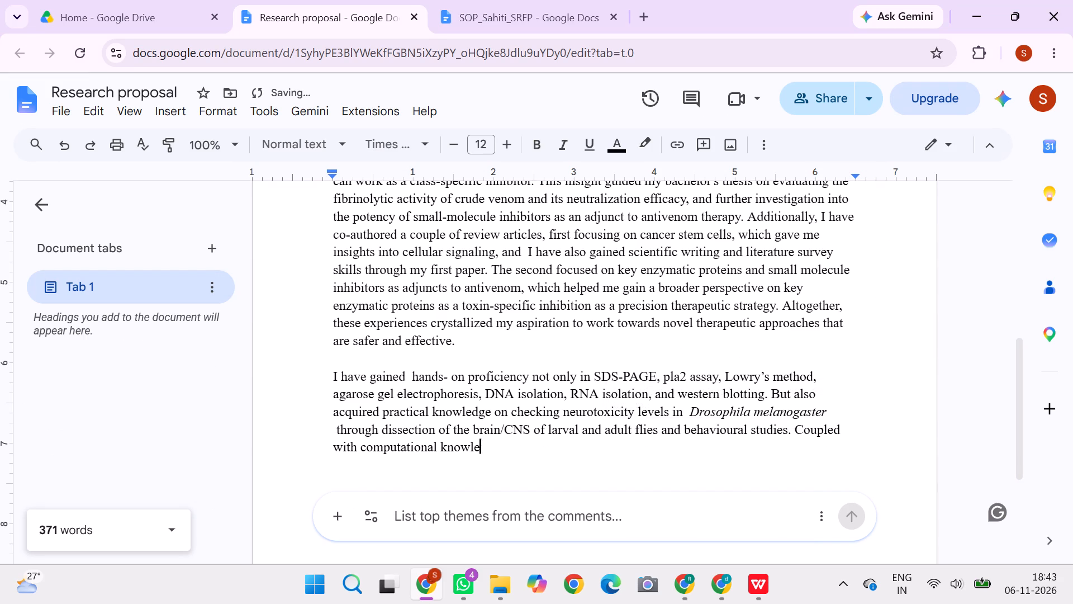
key("BackSpace")
key("BackSpace")
key("BackSpace")
key("BackSpace")
key("BackSpace")
key("BackSpace")
type("skills")
key("space")
type("such as")
key("space")
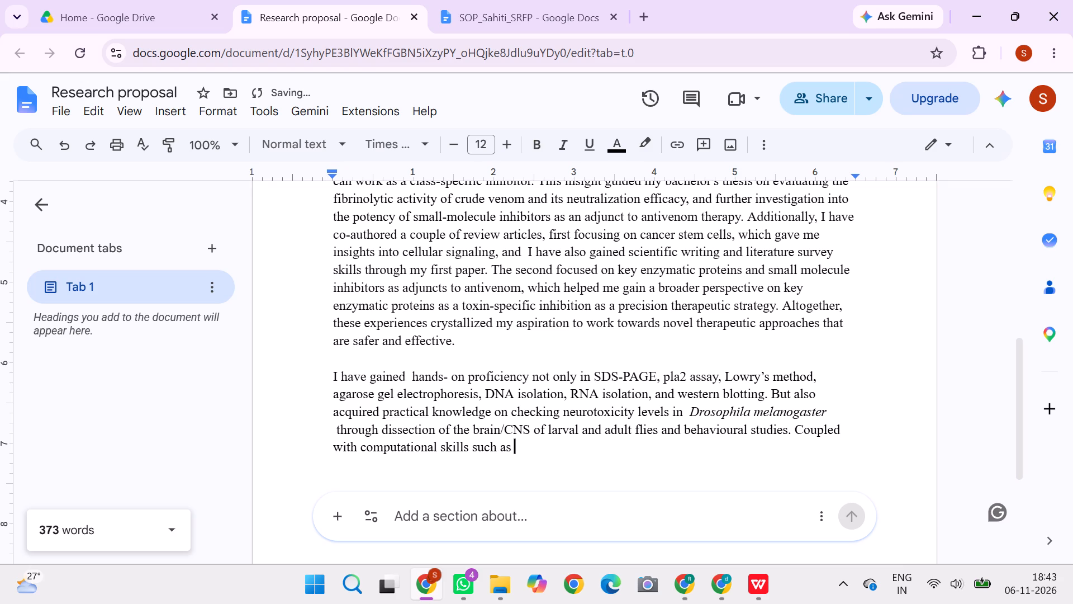
Copy "molecular docking with small-molecule inhibitors - snake venom protein interactions and learned primer design" from the SRFP SOP to the end of the Research proposal.
left_click(556, 21)
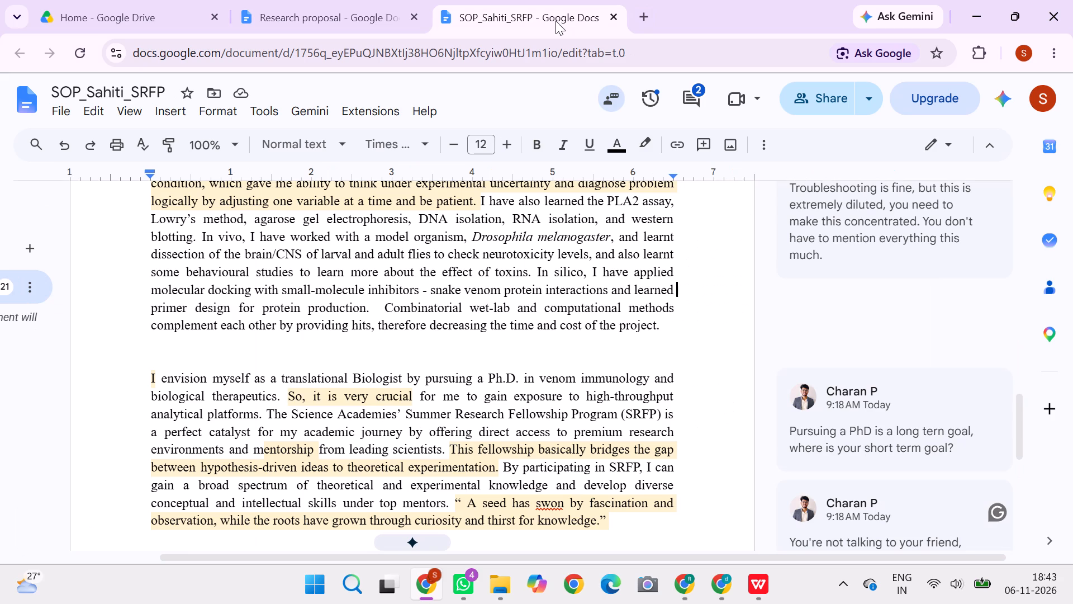
scroll(485, 393, "down", 1)
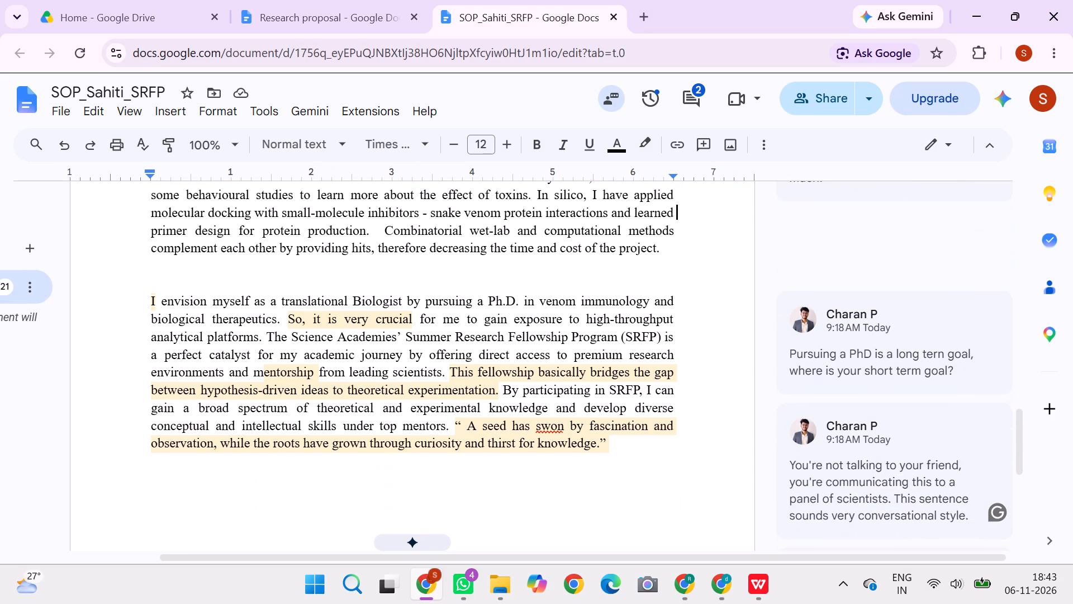
scroll(488, 362, "up", 1)
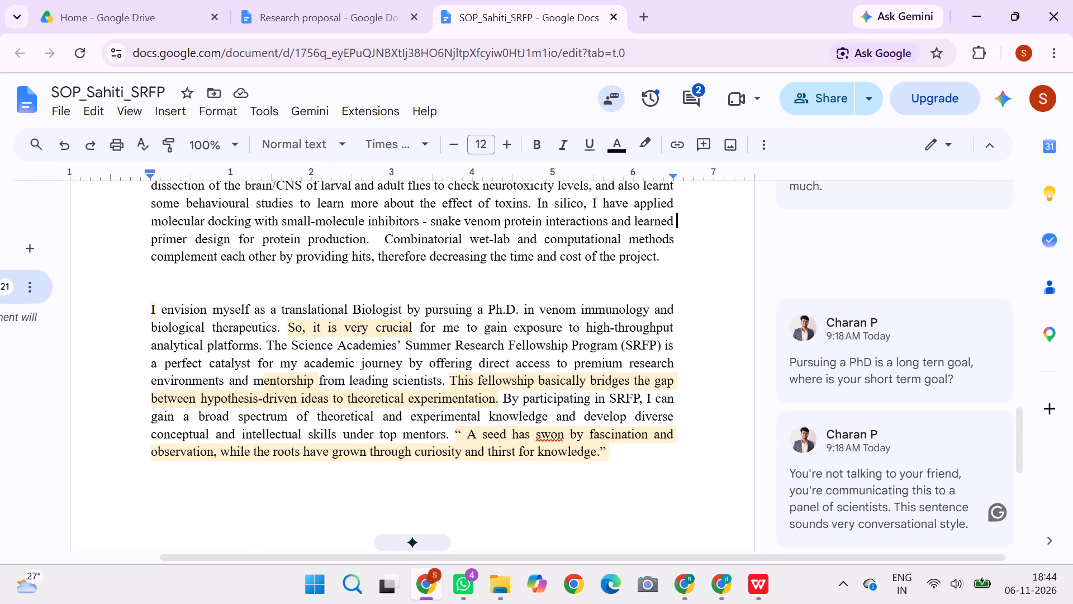
left_click_drag(159, 220, 173, 228)
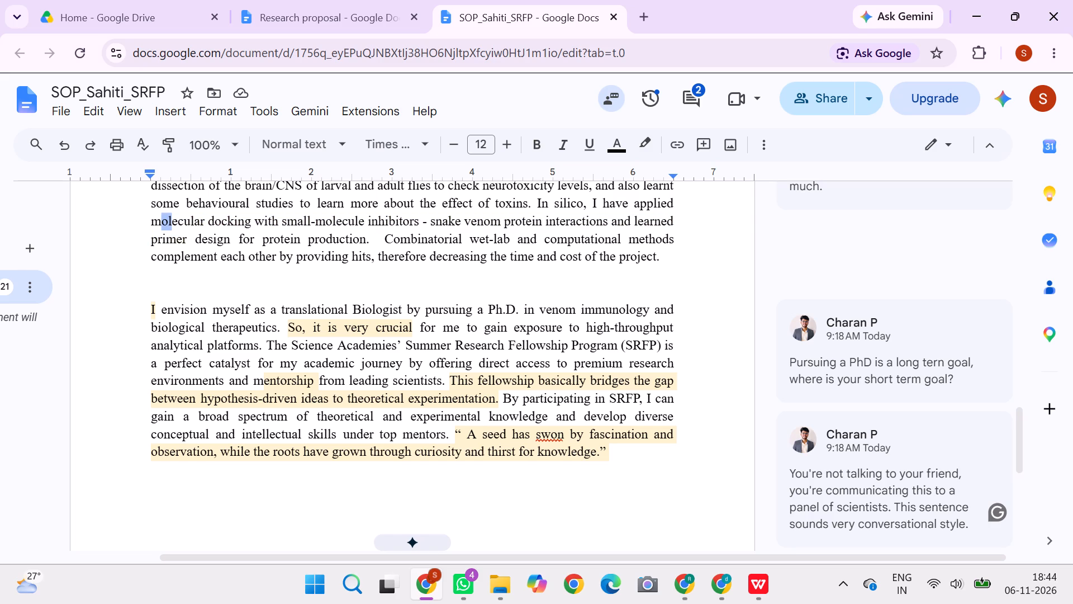
left_click(151, 215)
left_click(151, 215)
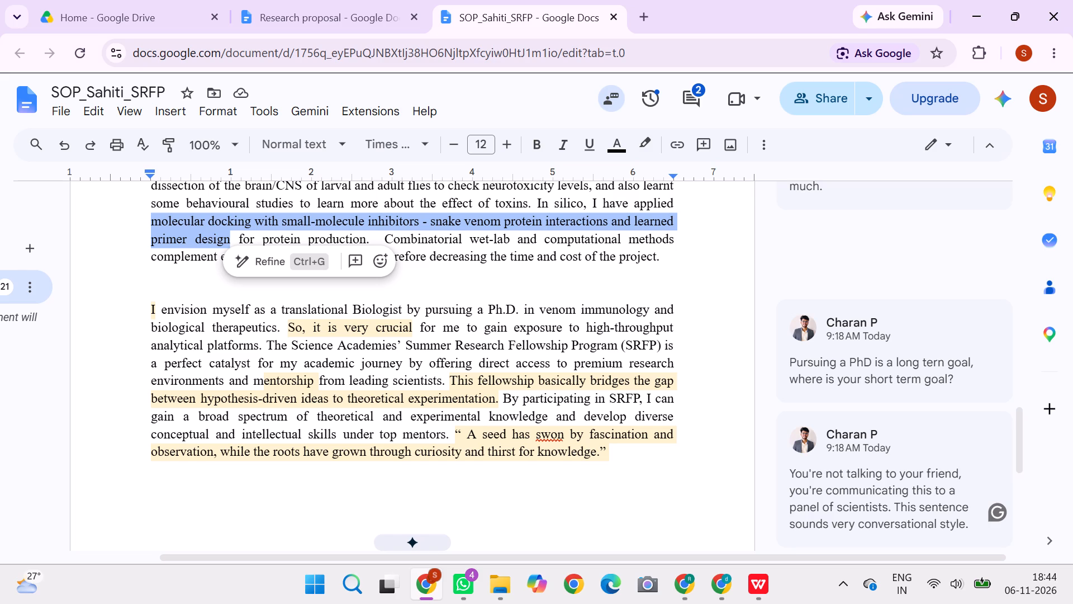
key("ctrl+c")
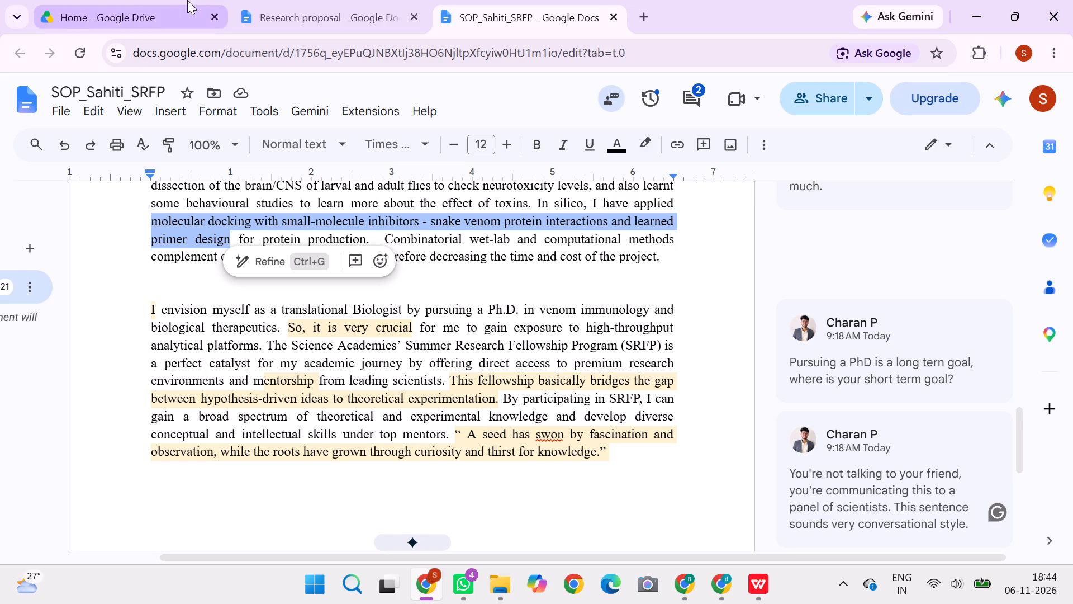
left_click(241, 15)
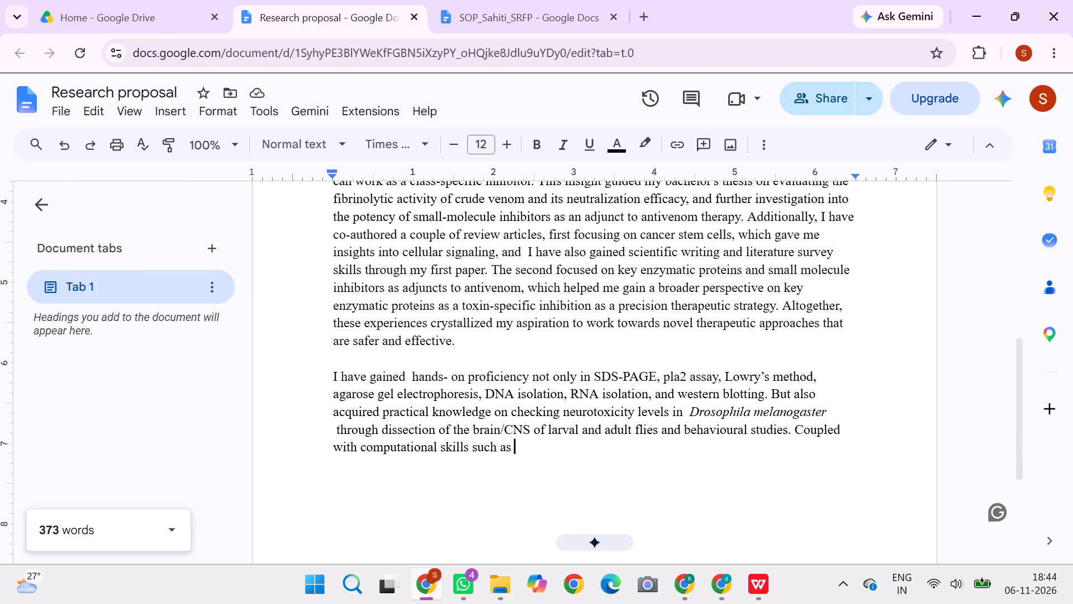
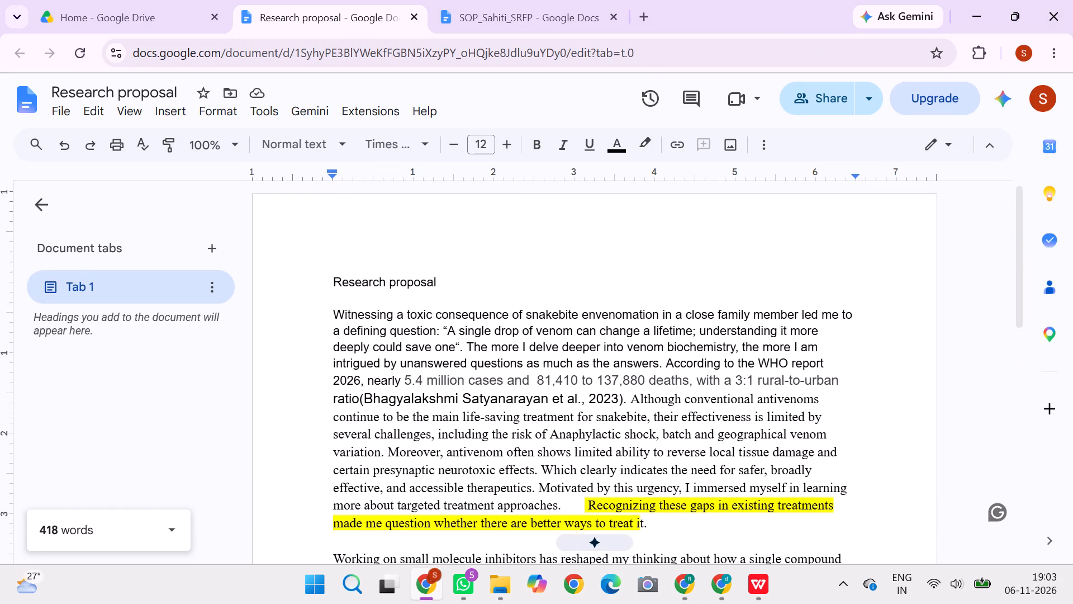
scroll(467, 422, "down", 2)
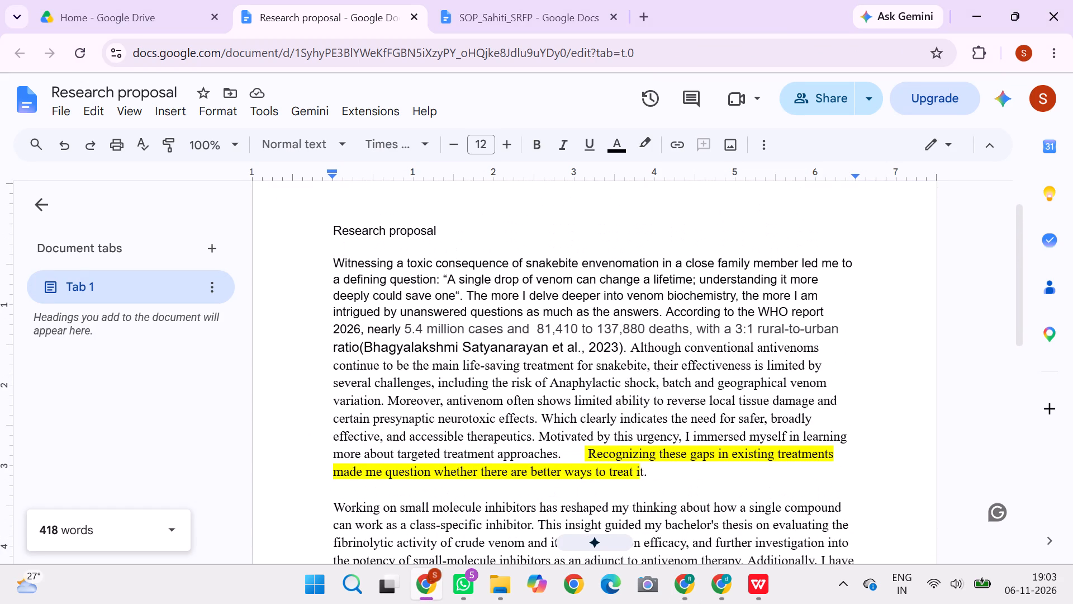
scroll(357, 424, "down", 1)
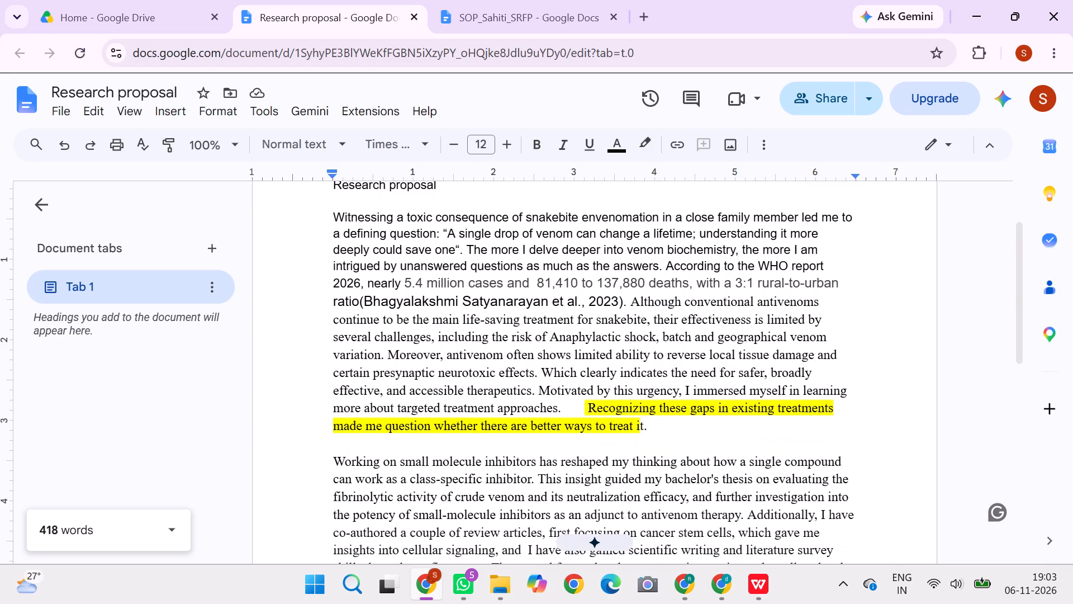
scroll(421, 315, "up", 1)
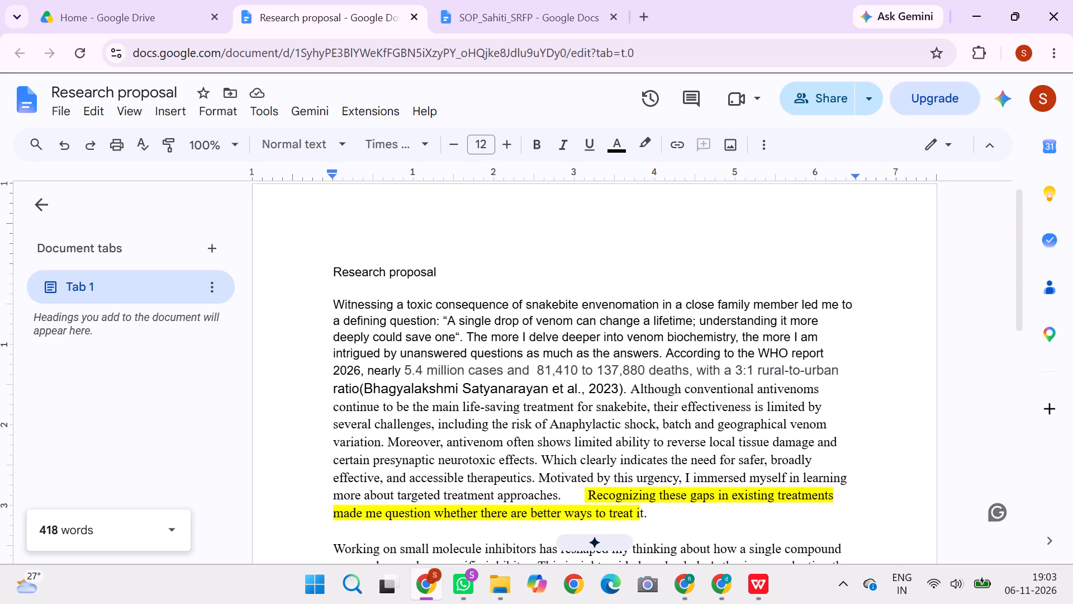
left_click_drag(327, 299, 440, 360)
scroll(440, 360, "down", 1)
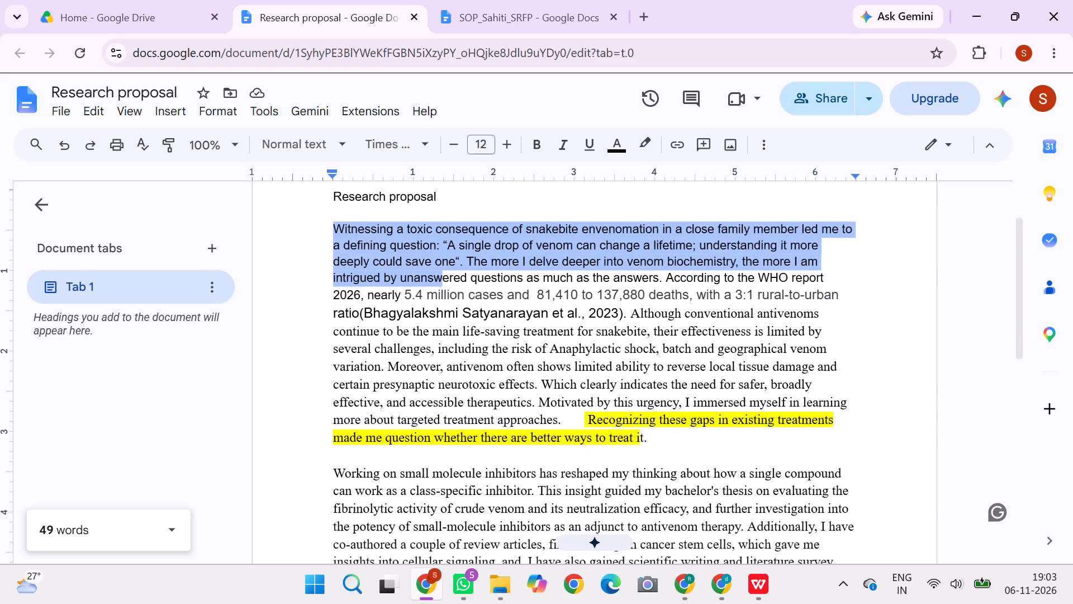
left_click_drag(440, 360, 575, 429)
scroll(440, 360, "down", 3)
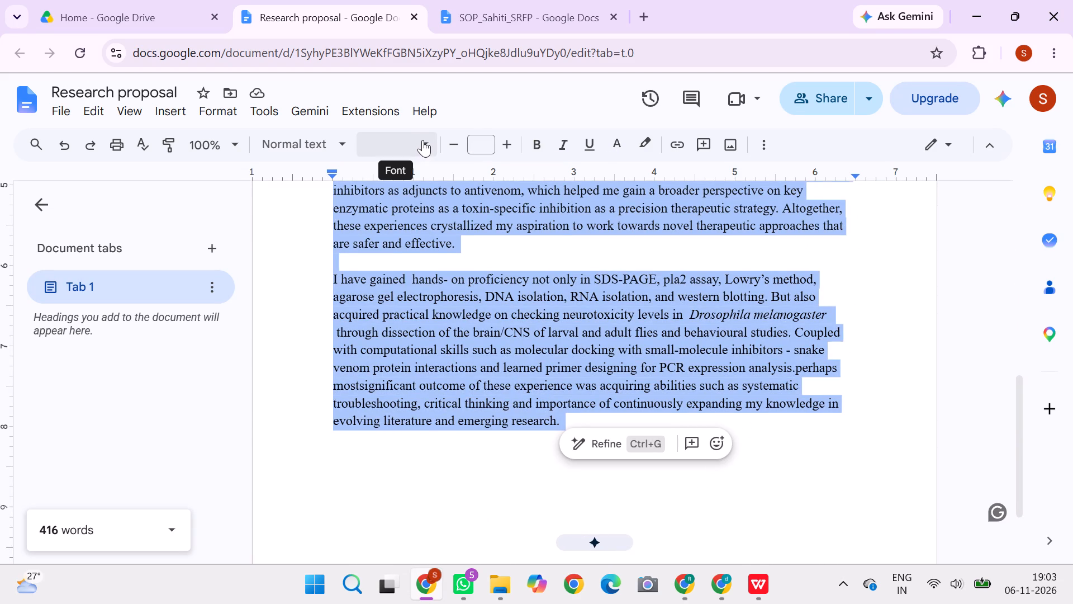
left_click(422, 140)
left_click(431, 243)
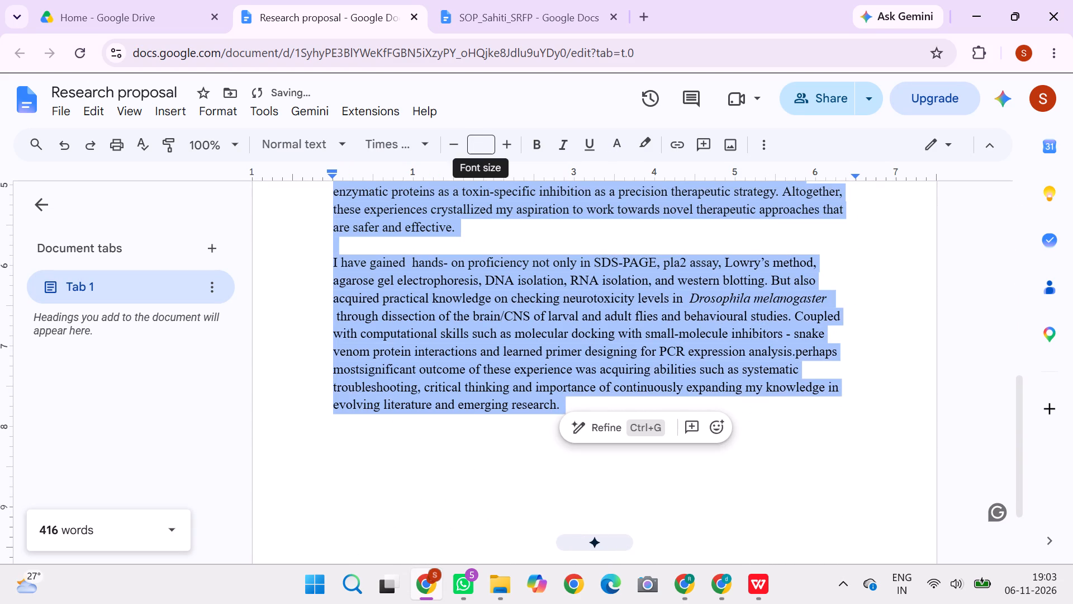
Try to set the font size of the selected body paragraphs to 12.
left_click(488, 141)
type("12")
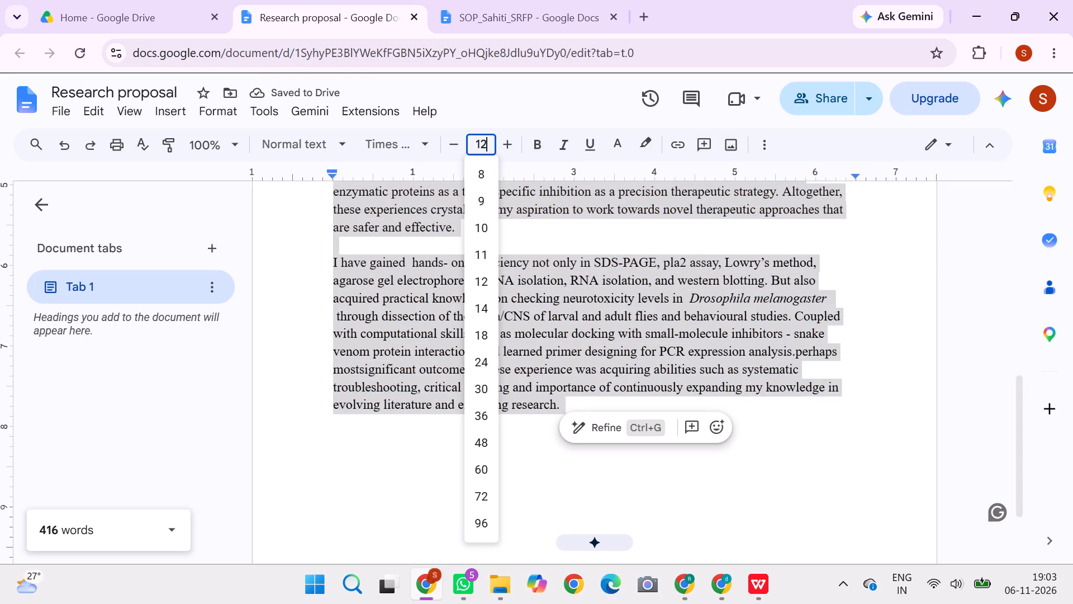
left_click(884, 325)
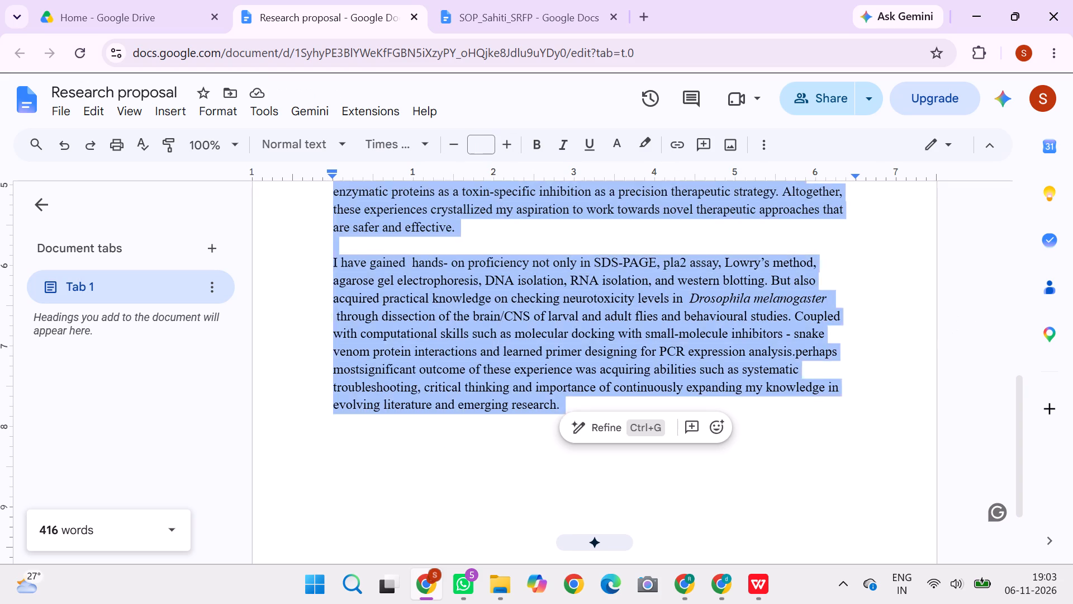
Set the text colour of the whole opening paragraph, including the snakebite statistics, to black.
scroll(884, 325, "up", 3)
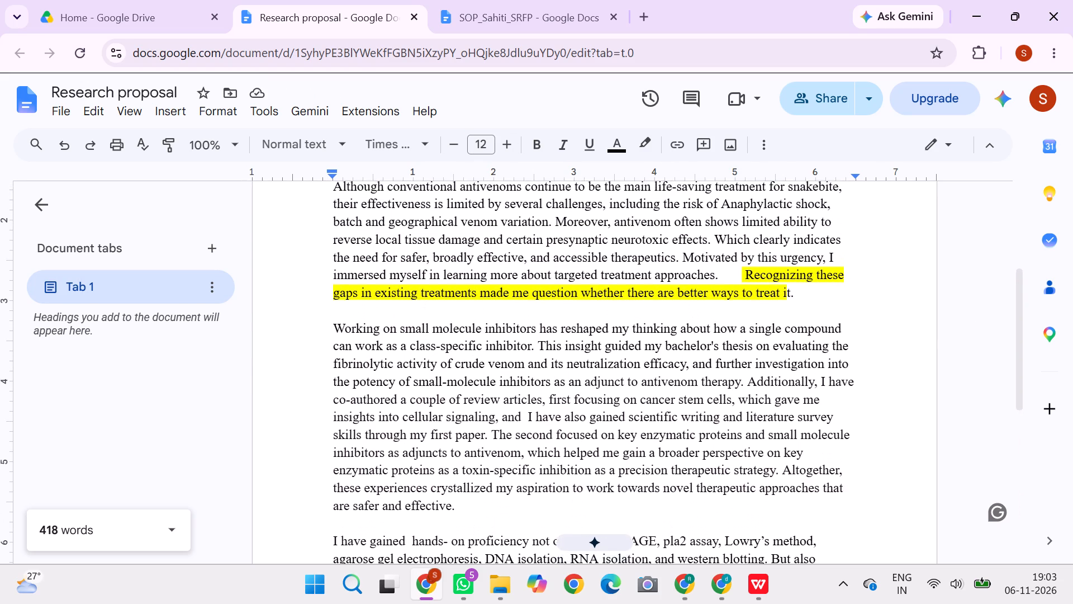
scroll(884, 325, "up", 2)
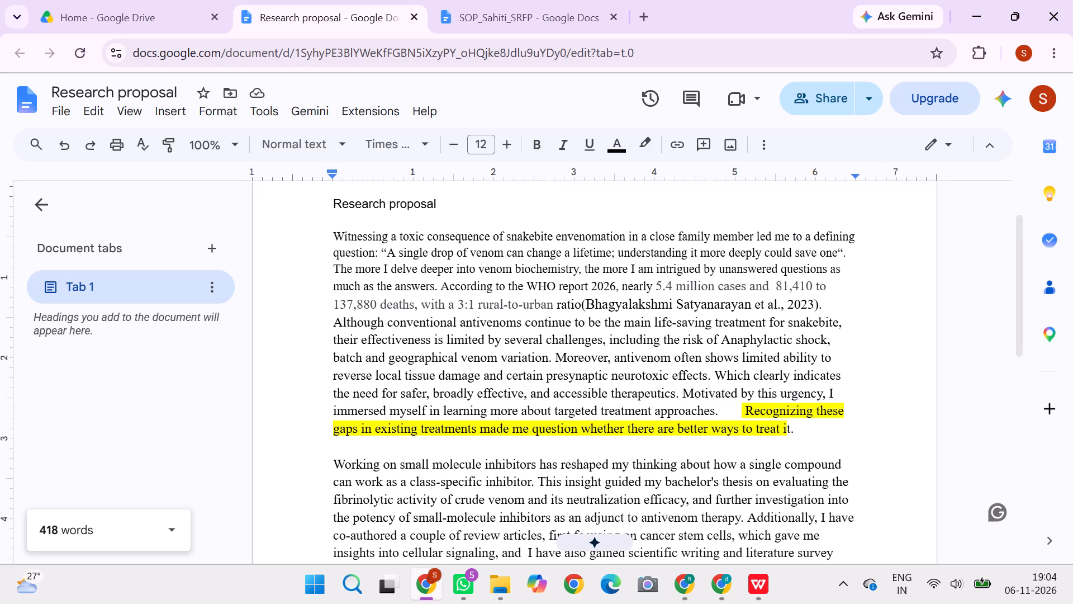
left_click_drag(328, 230, 789, 445)
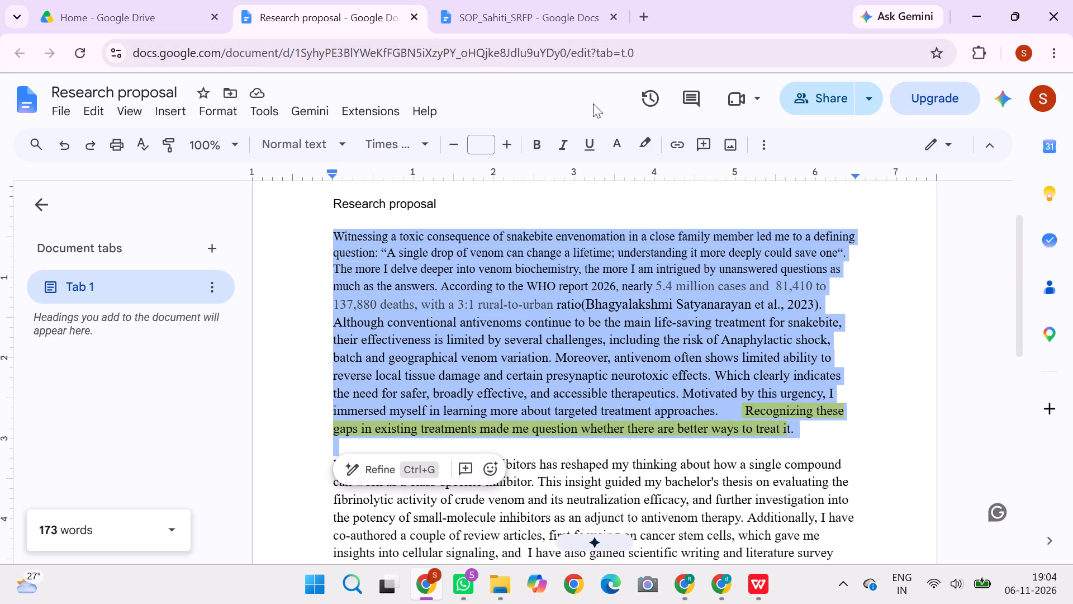
left_click(620, 149)
left_click(621, 168)
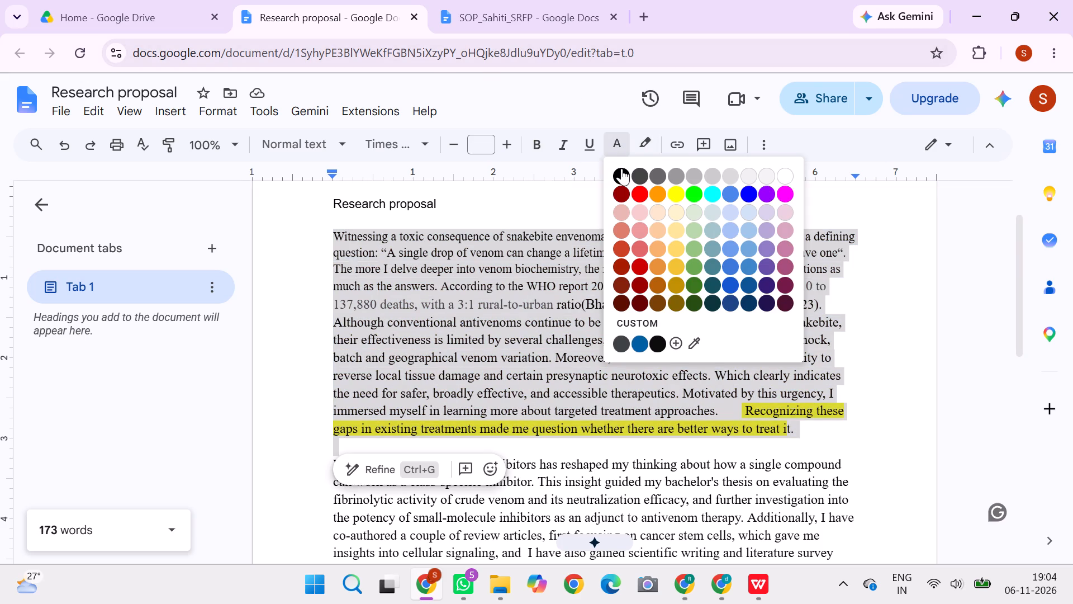
left_click(867, 288)
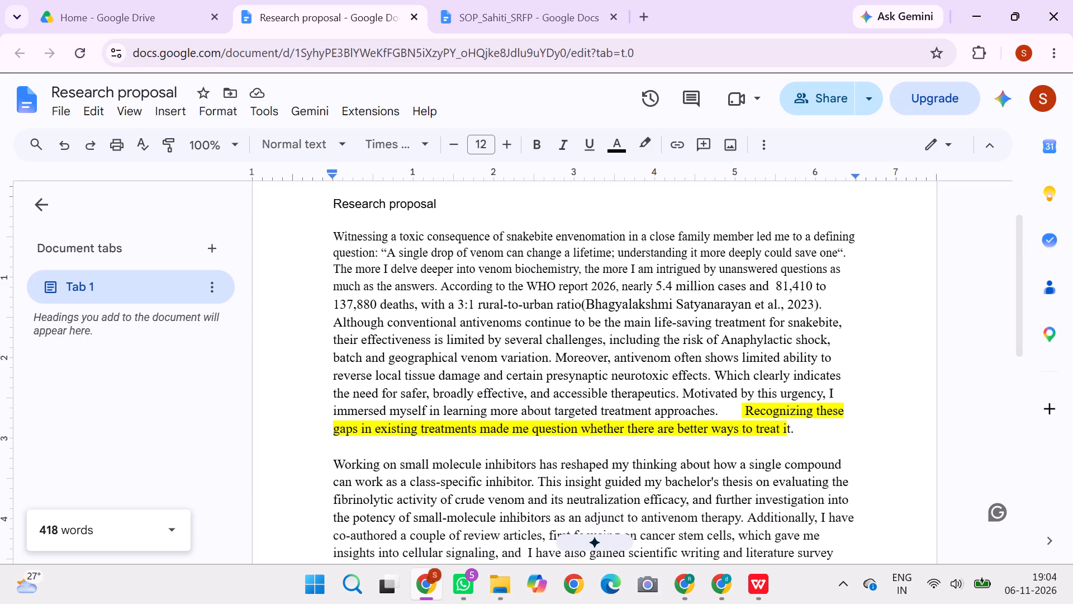
Review the closing goals paragraph and the reviewer's comments on it in the SRFP Statement of Purpose draft.
left_click(490, 6)
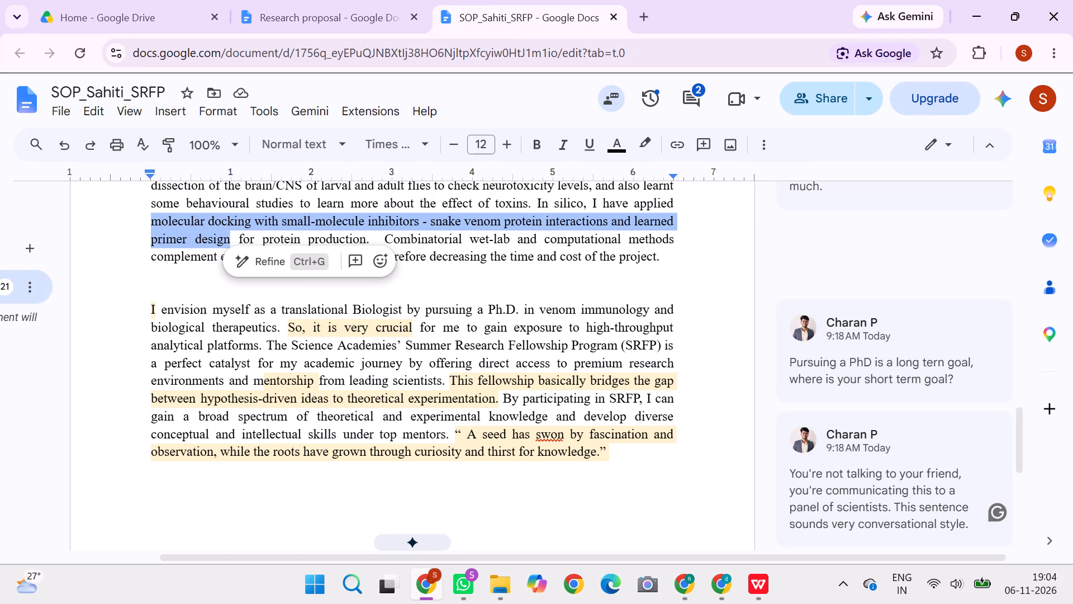
left_click(448, 436)
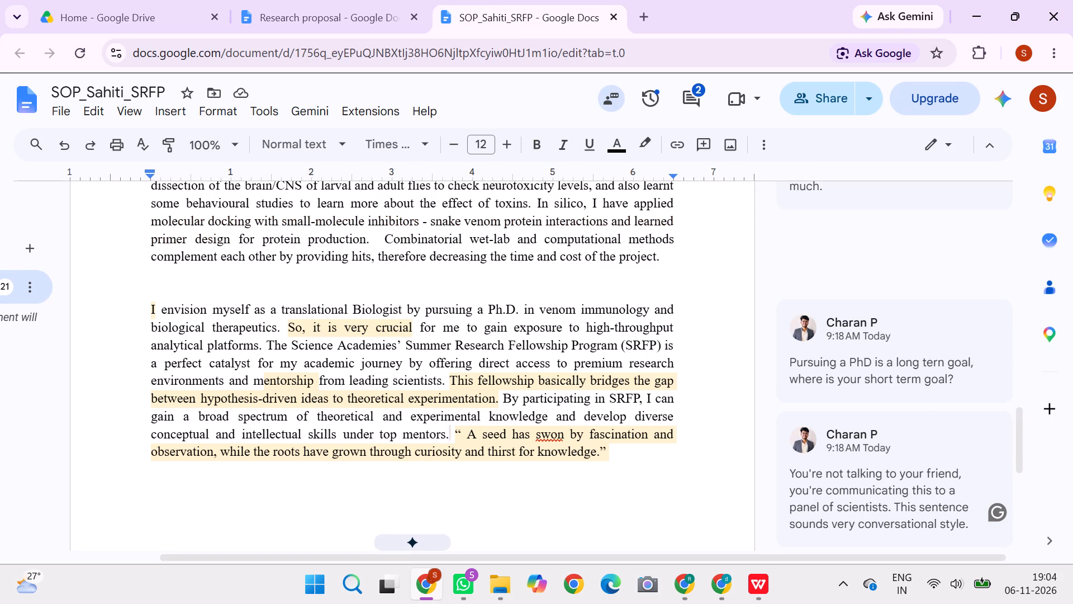
scroll(456, 411, "down", 2)
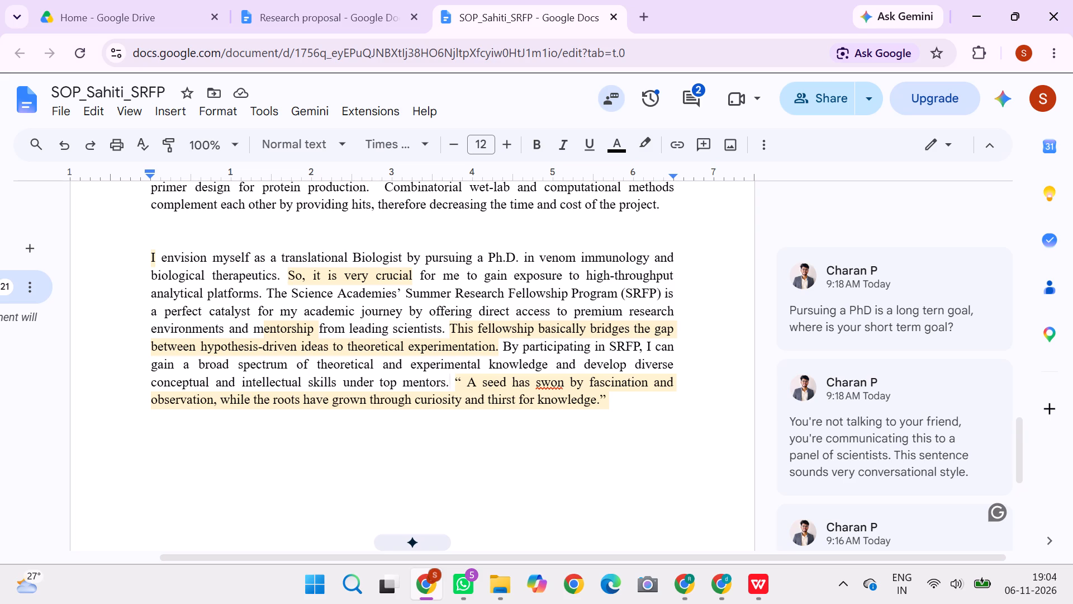
Return to the Research proposal and reread it from the opening paragraph to the end of the lab-skills paragraph.
left_click(312, 1)
scroll(468, 352, "down", 3)
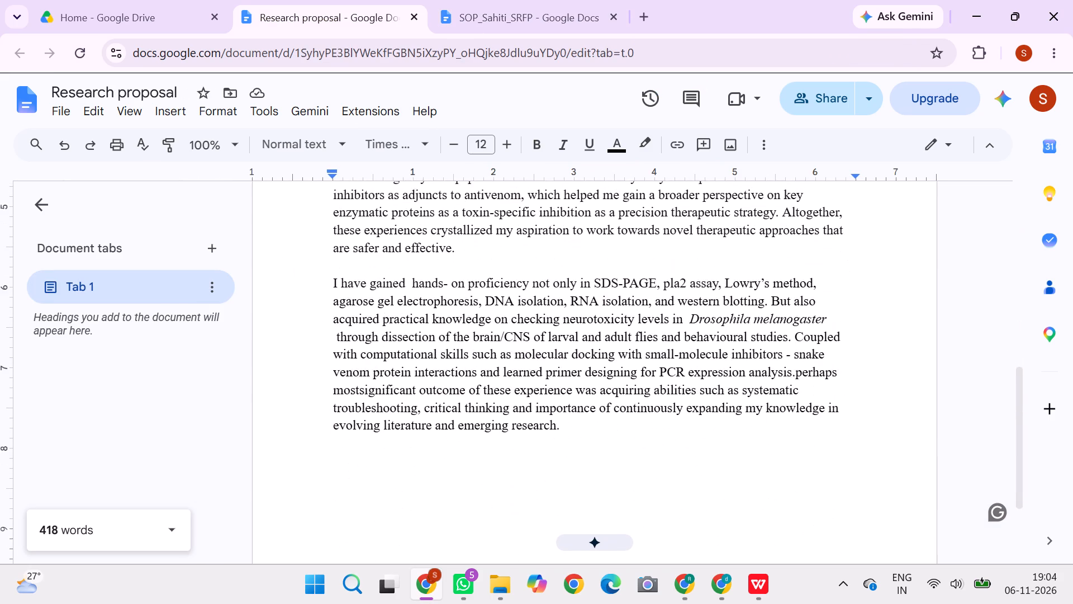
scroll(468, 352, "down", 1)
left_click(581, 394)
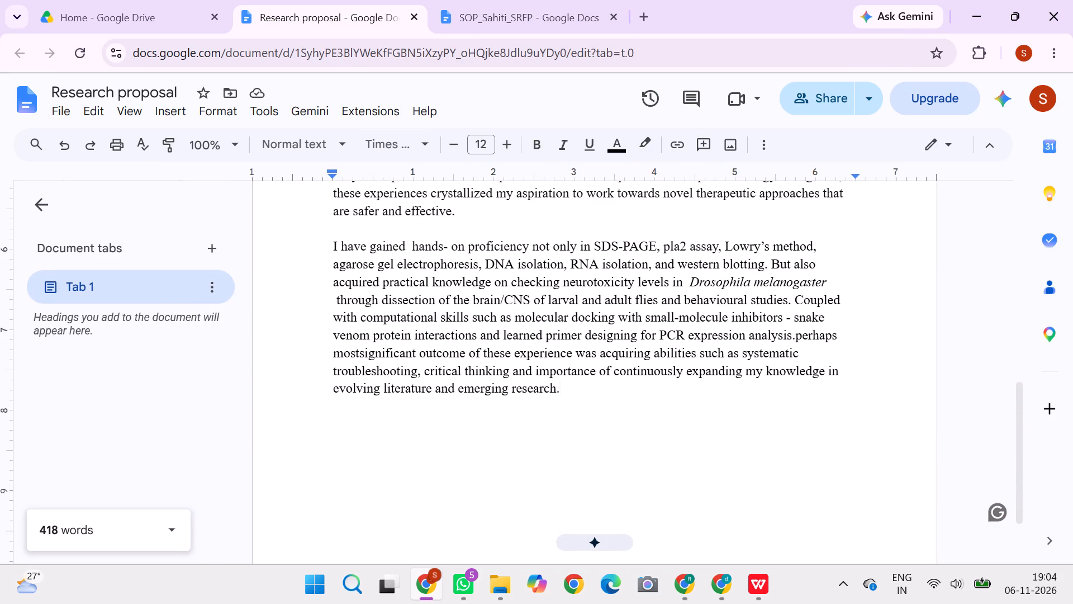
scroll(581, 394, "up", 5)
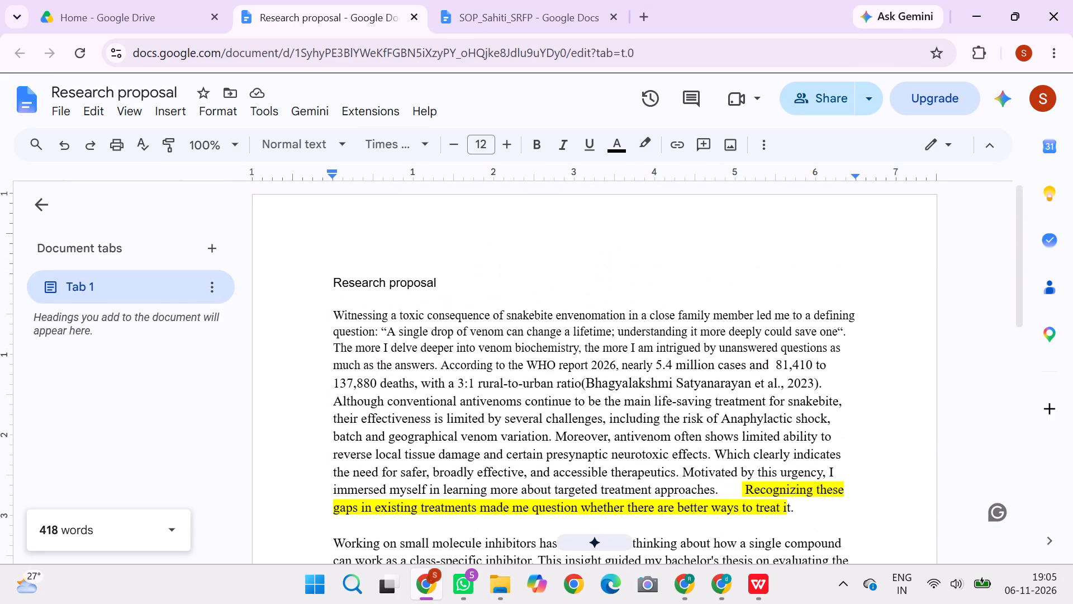
scroll(581, 394, "down", 1)
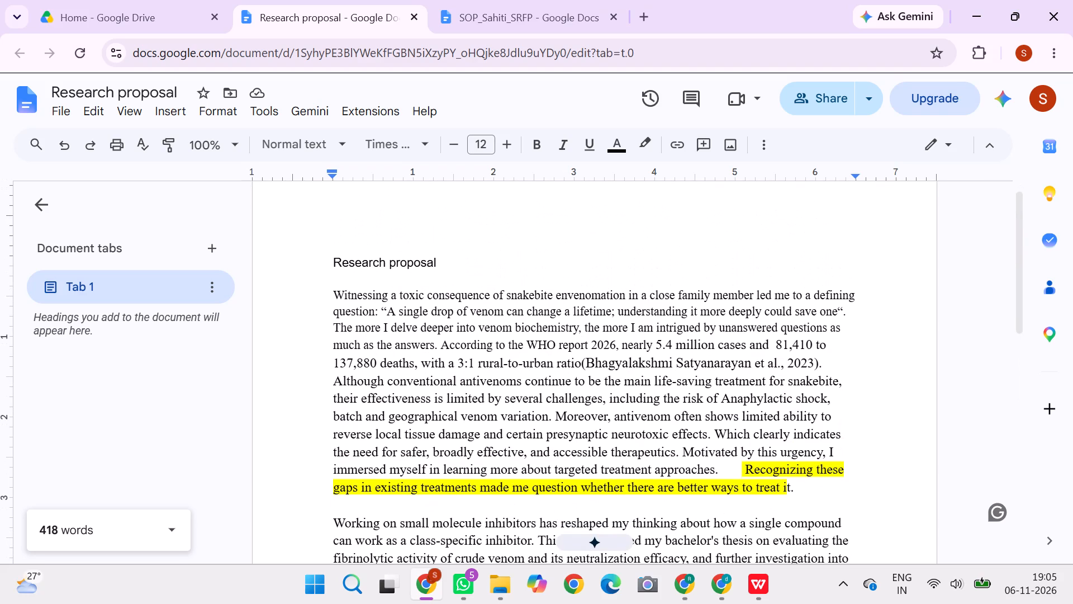
left_click(500, 0)
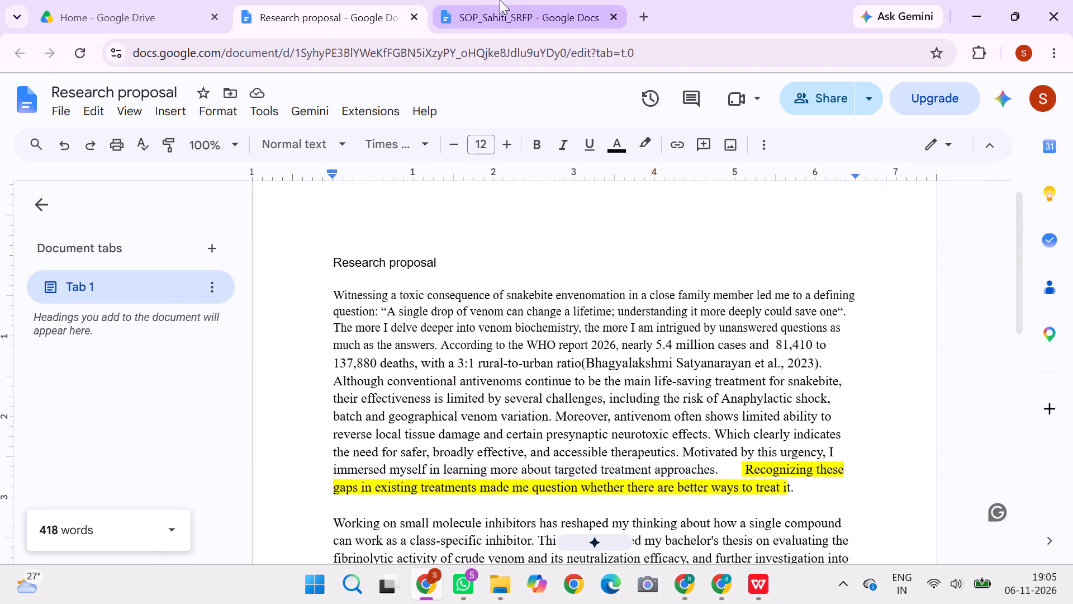
left_click(367, 17)
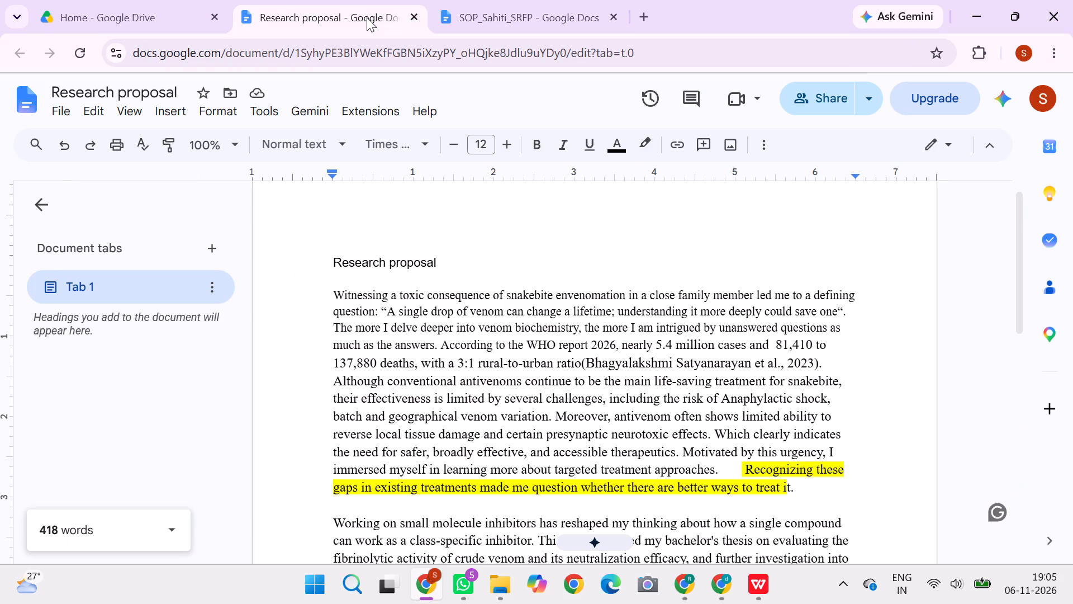
scroll(521, 253, "down", 2)
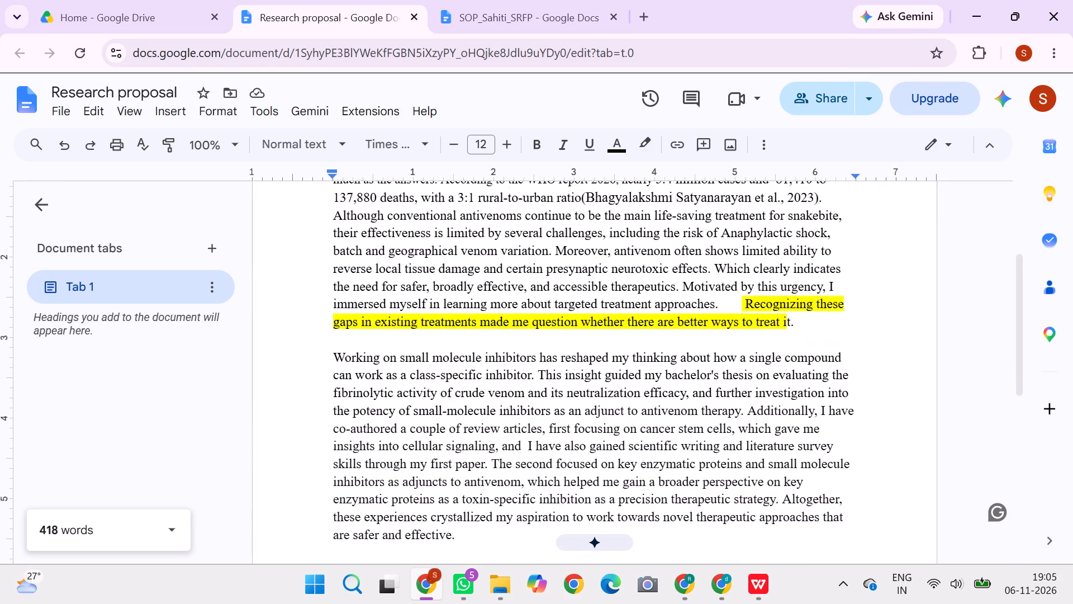
scroll(521, 253, "down", 2)
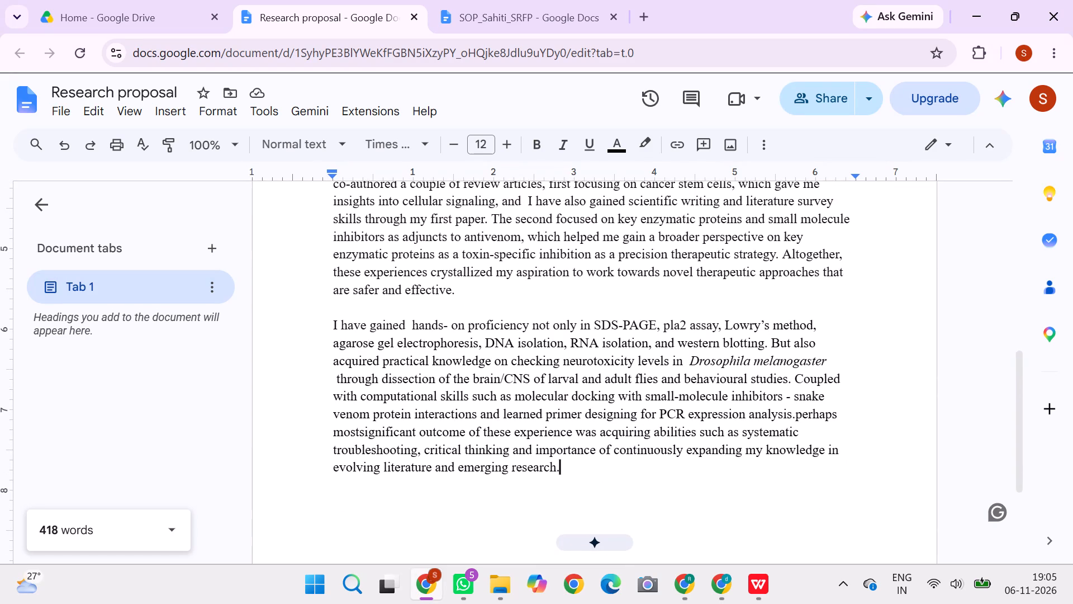
scroll(521, 253, "down", 1)
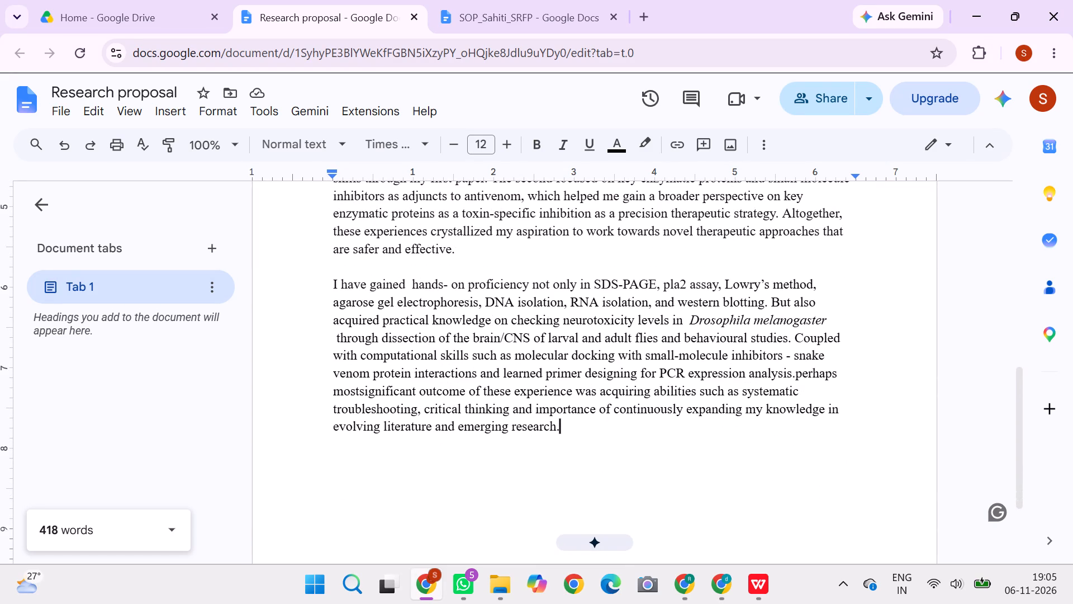
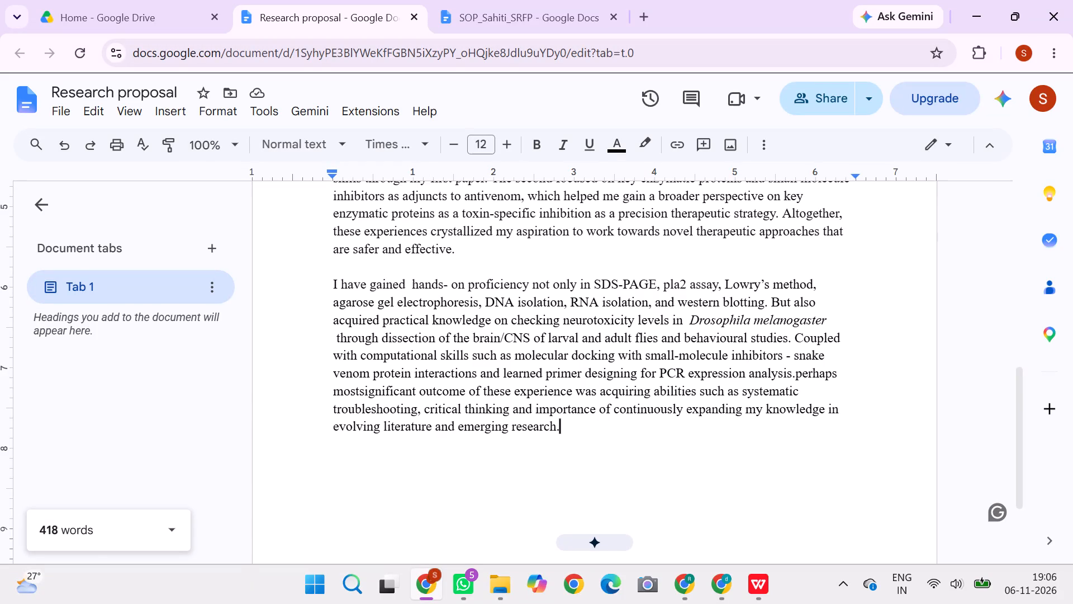
Reread the small-molecule inhibitor and review-article paragraph and the closing lab-skills paragraph of the Research proposal.
scroll(543, 377, "up", 2)
scroll(543, 377, "down", 1)
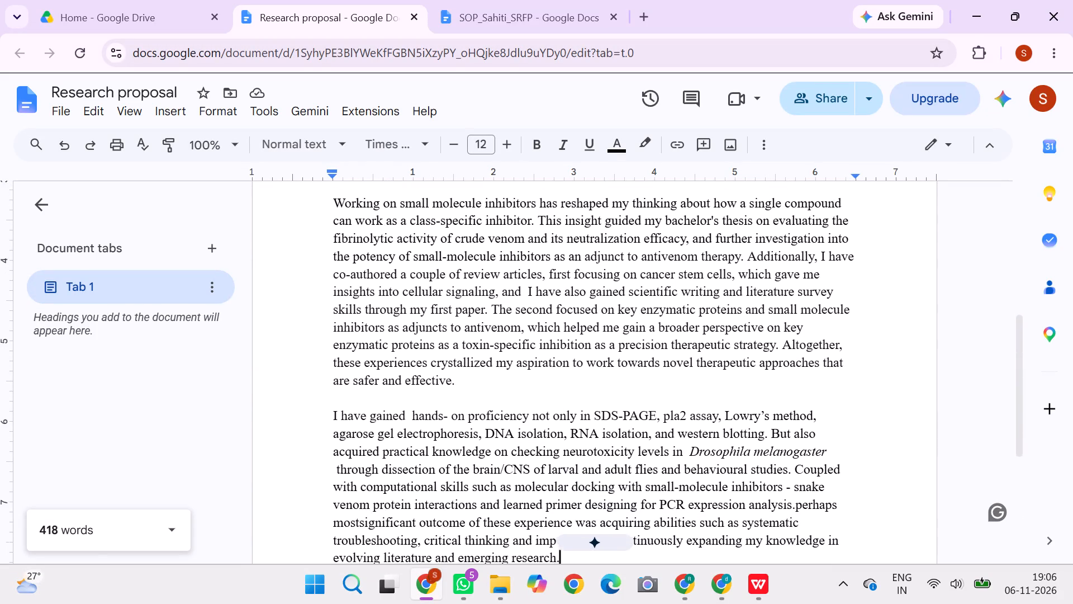
scroll(543, 377, "down", 3)
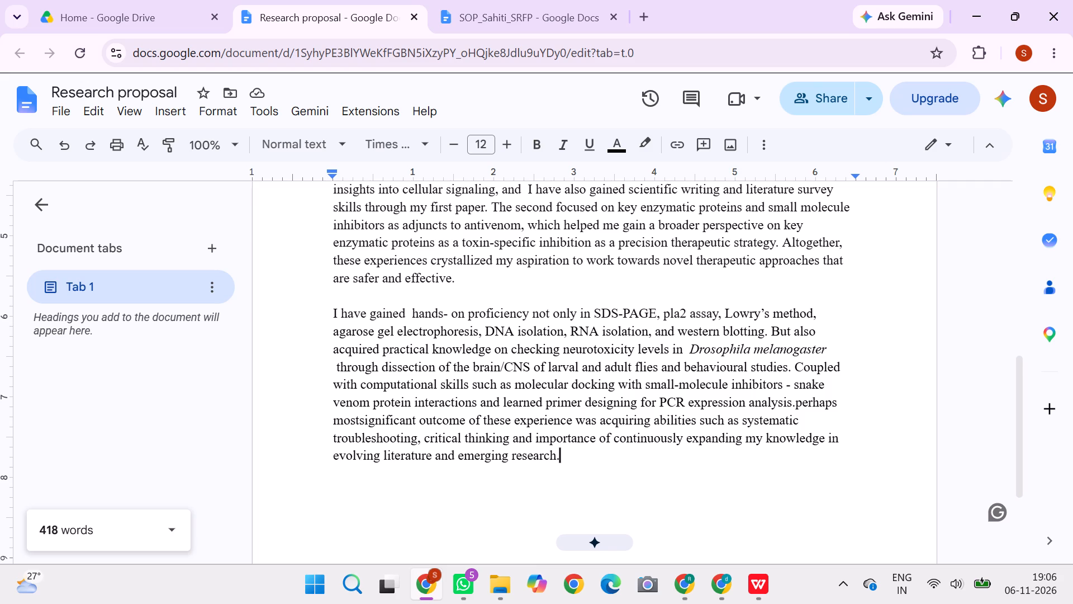
scroll(582, 466, "down", 1)
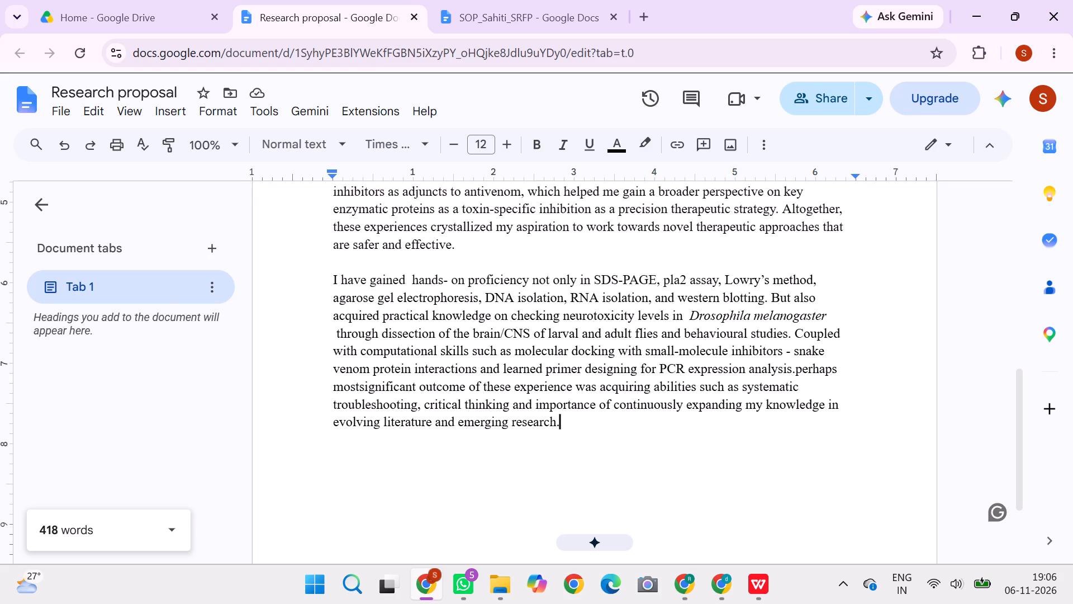
scroll(582, 466, "down", 1)
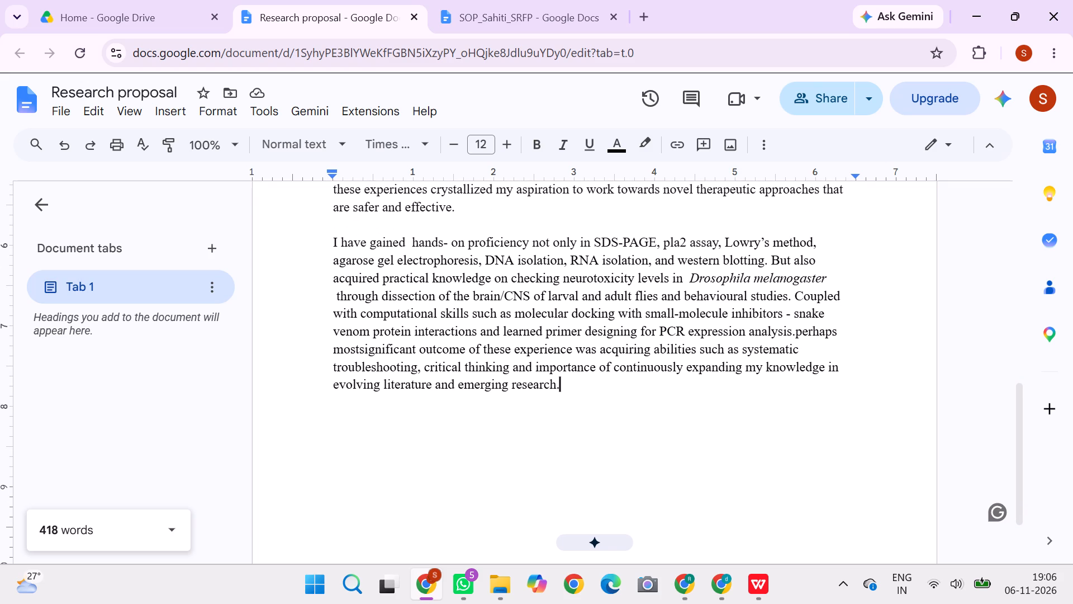